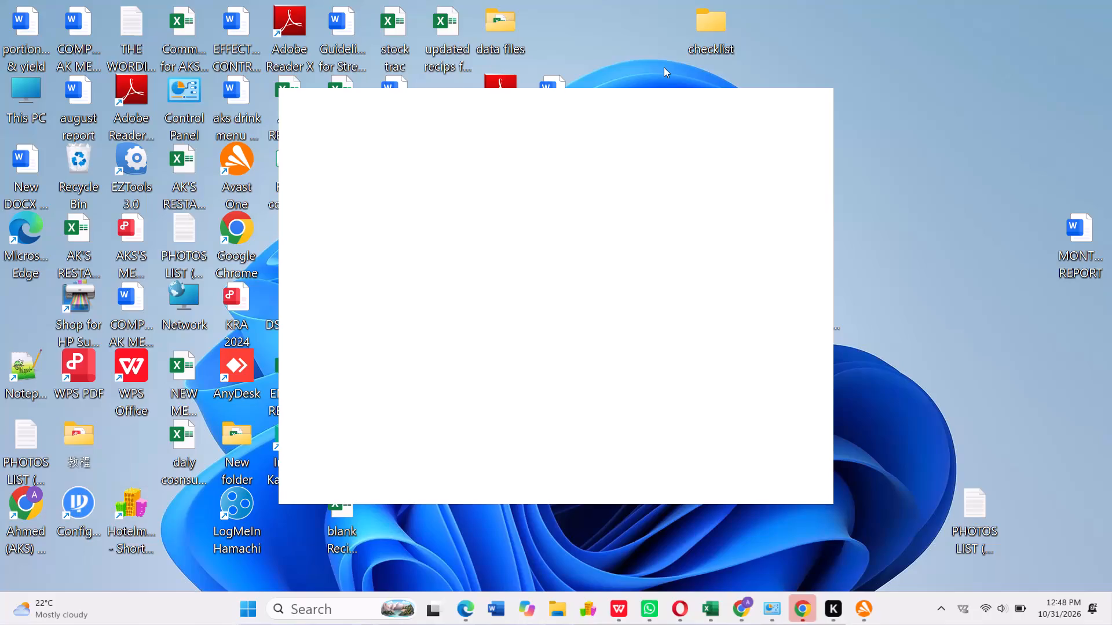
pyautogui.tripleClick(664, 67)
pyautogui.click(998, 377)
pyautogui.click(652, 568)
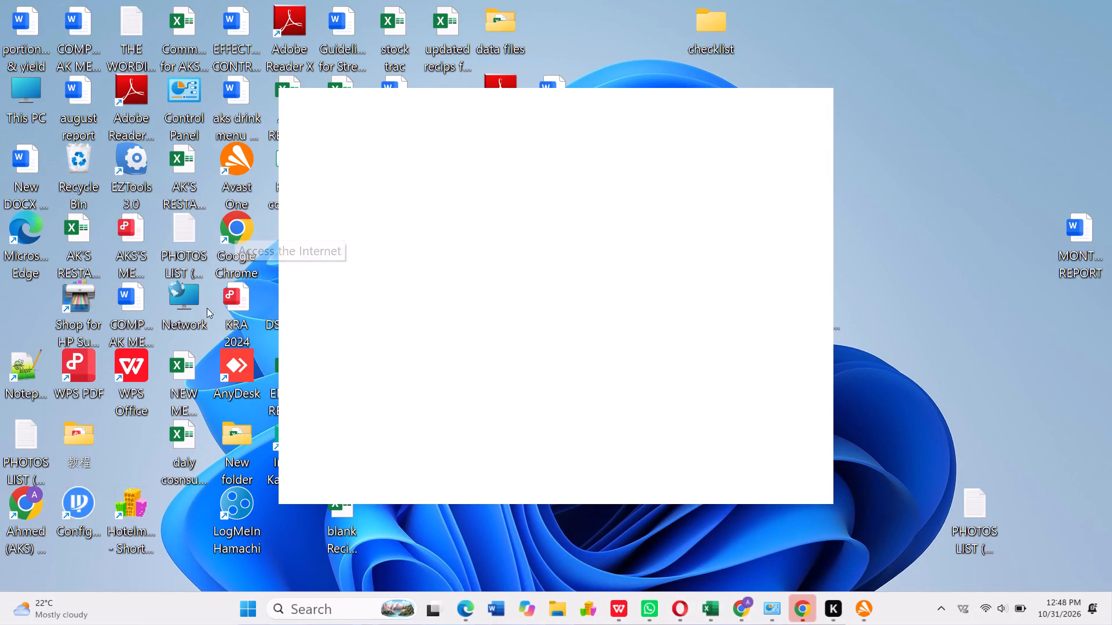
# Open the "daiy cosnsumption report" workbook from the desktop.
pyautogui.tripleClick(182, 457)
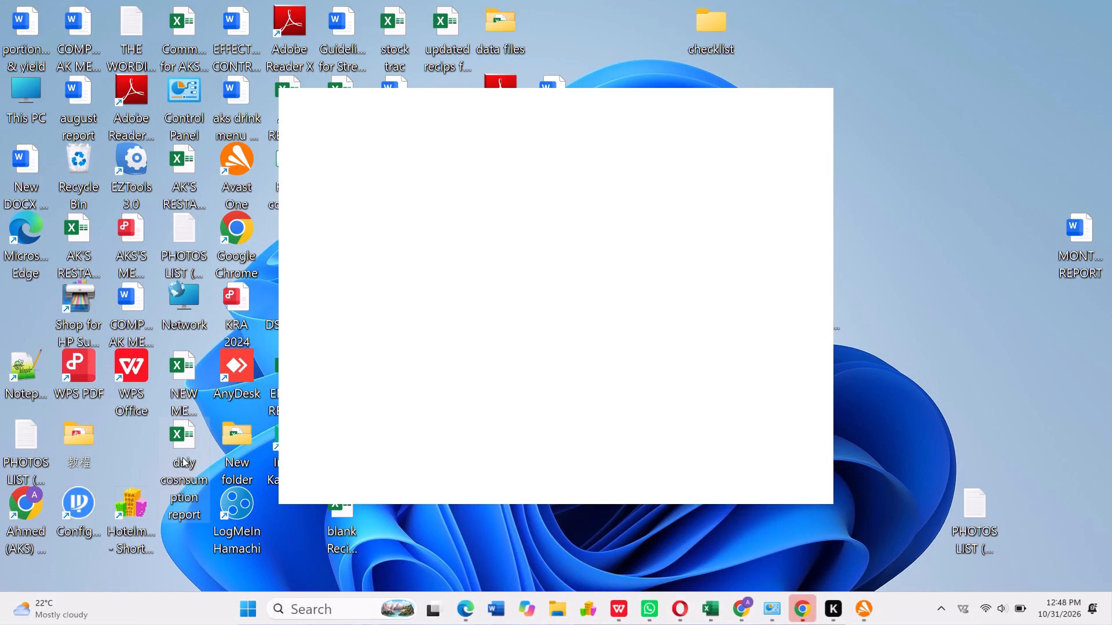
pyautogui.click(182, 457)
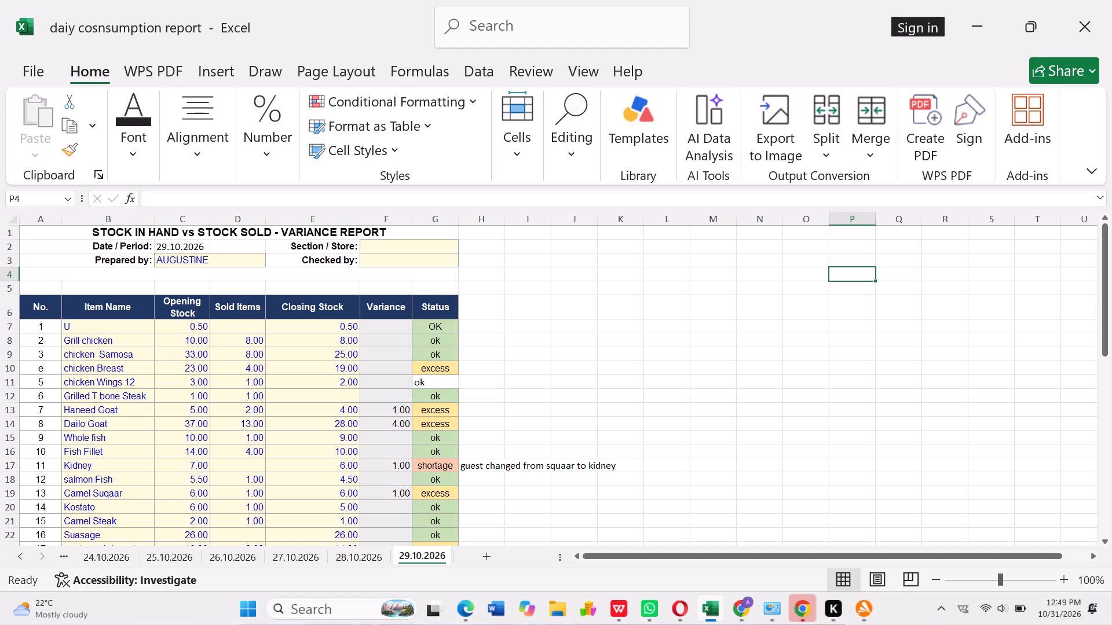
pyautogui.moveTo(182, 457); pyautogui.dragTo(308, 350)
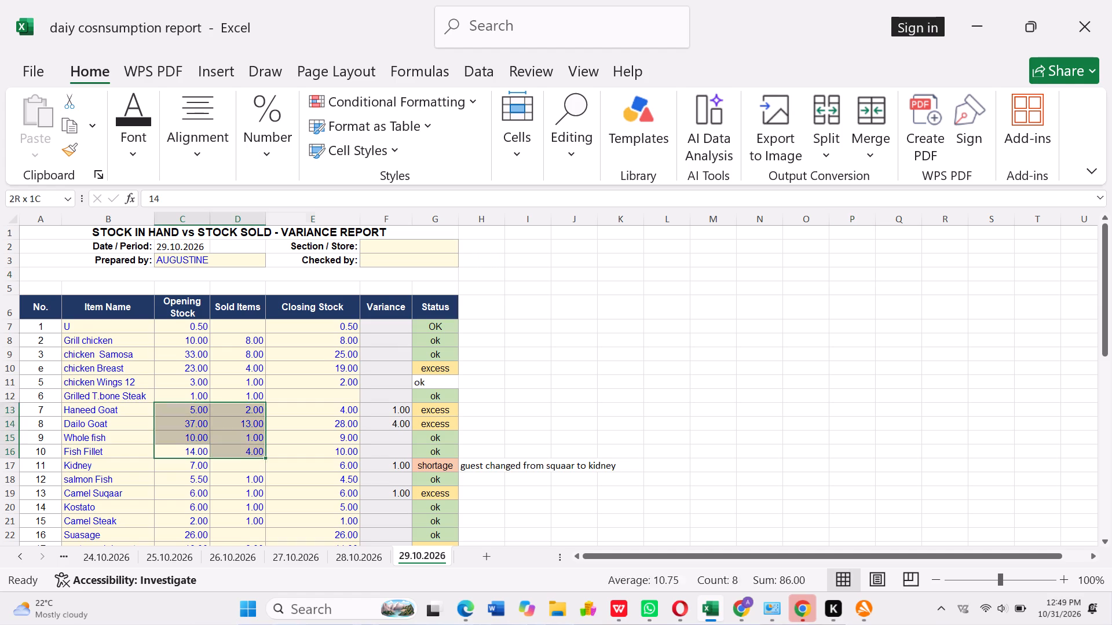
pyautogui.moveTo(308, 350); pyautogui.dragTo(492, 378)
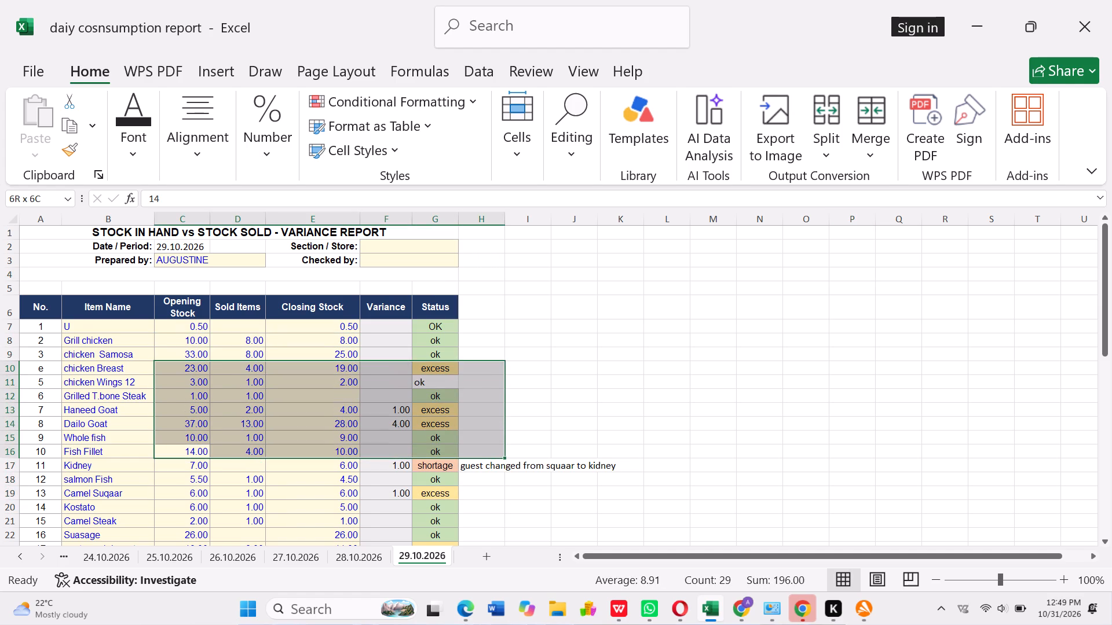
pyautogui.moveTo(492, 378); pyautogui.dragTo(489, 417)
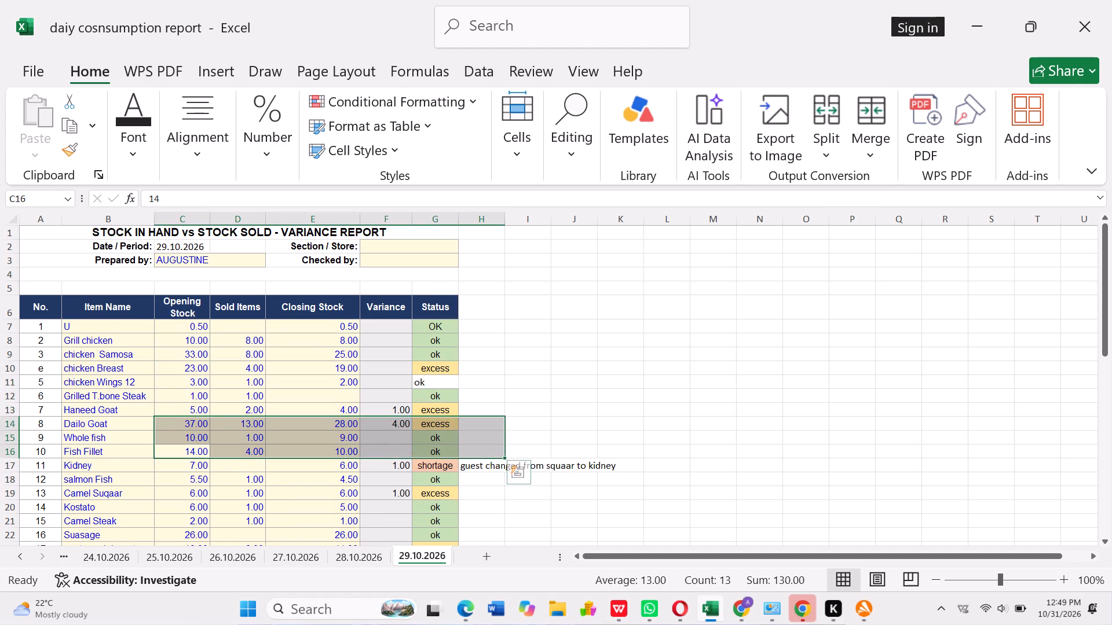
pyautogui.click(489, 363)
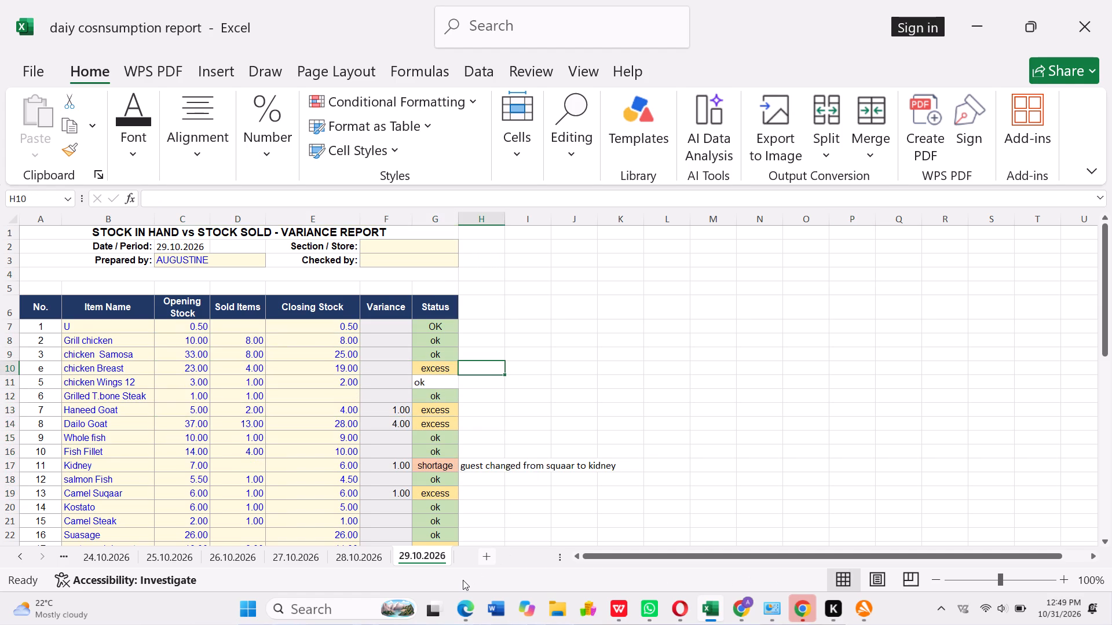
# Add a new blank worksheet after the 29.10.2026 sheet.
pyautogui.click(488, 556)
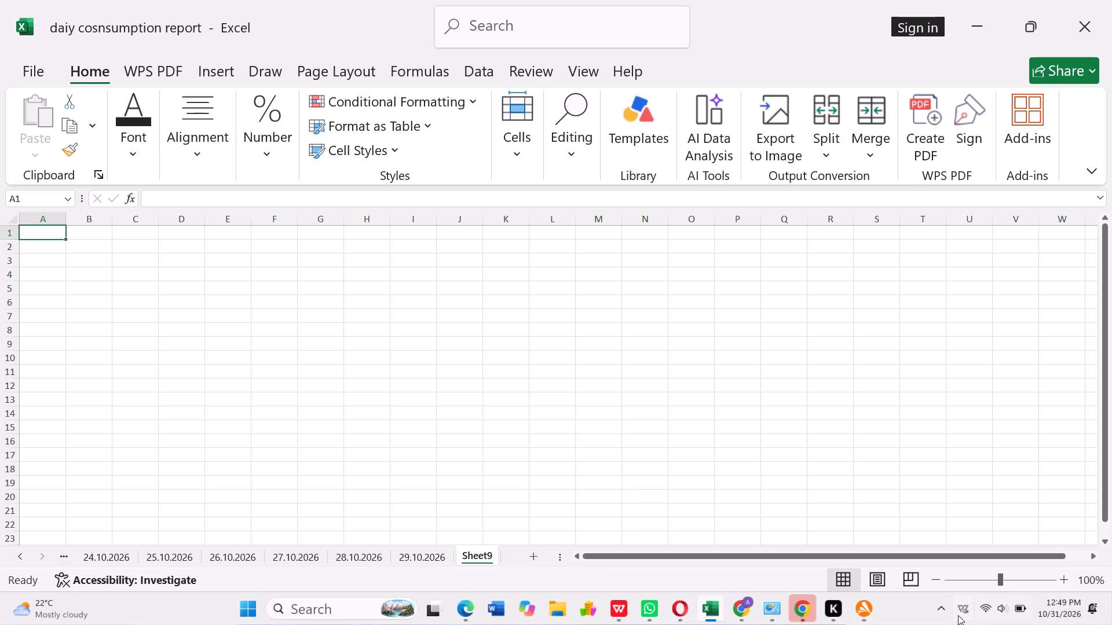
# Raise the system speaker volume to a little over half.
pyautogui.click(1001, 613)
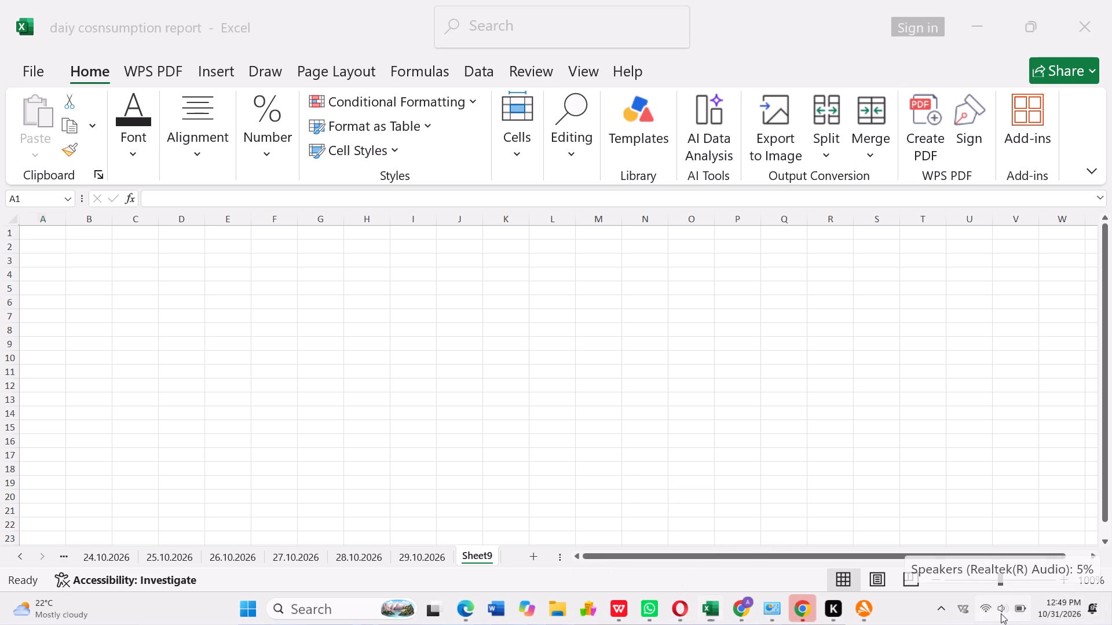
pyautogui.click(993, 520)
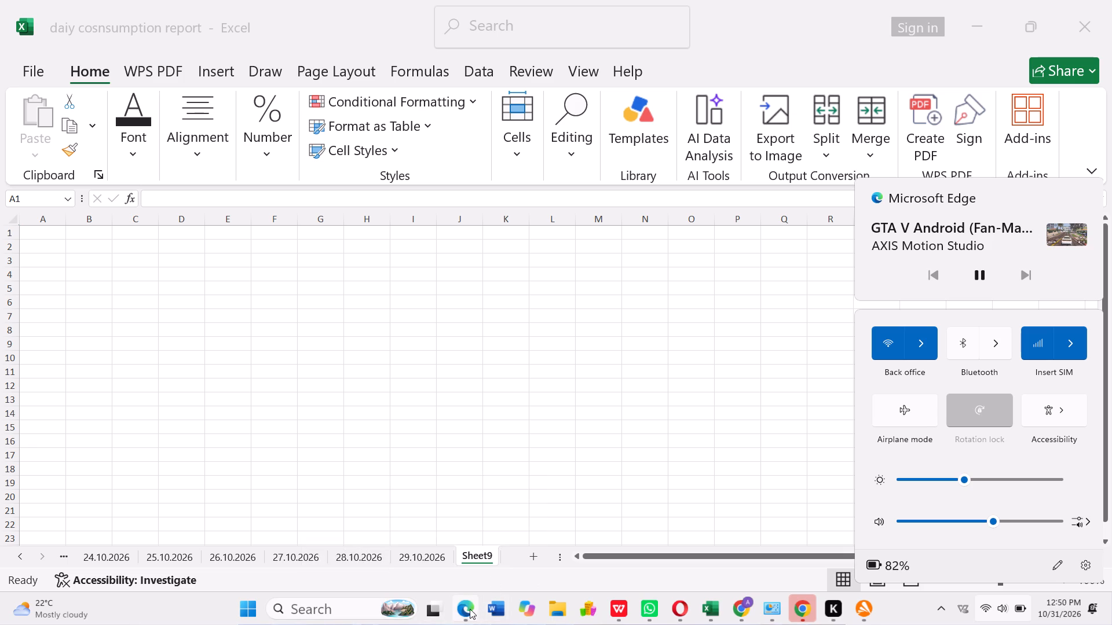
# Switch to the YouTube video in Microsoft Edge, toggle its playback, and return to the Excel workbook.
pyautogui.click(457, 538)
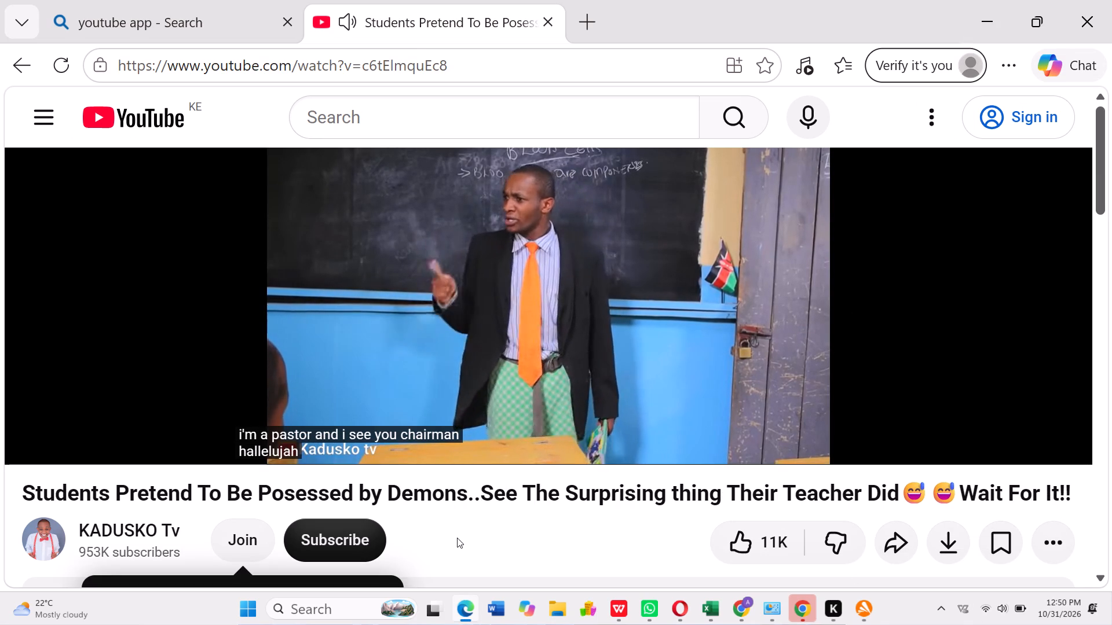
pyautogui.click(518, 247)
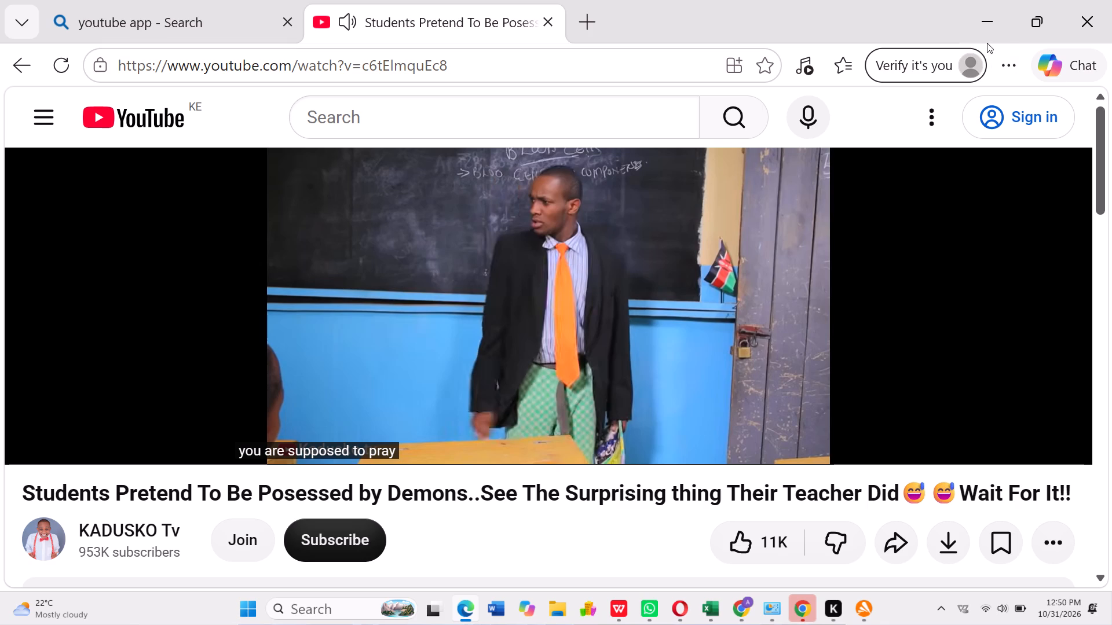
pyautogui.click(986, 20)
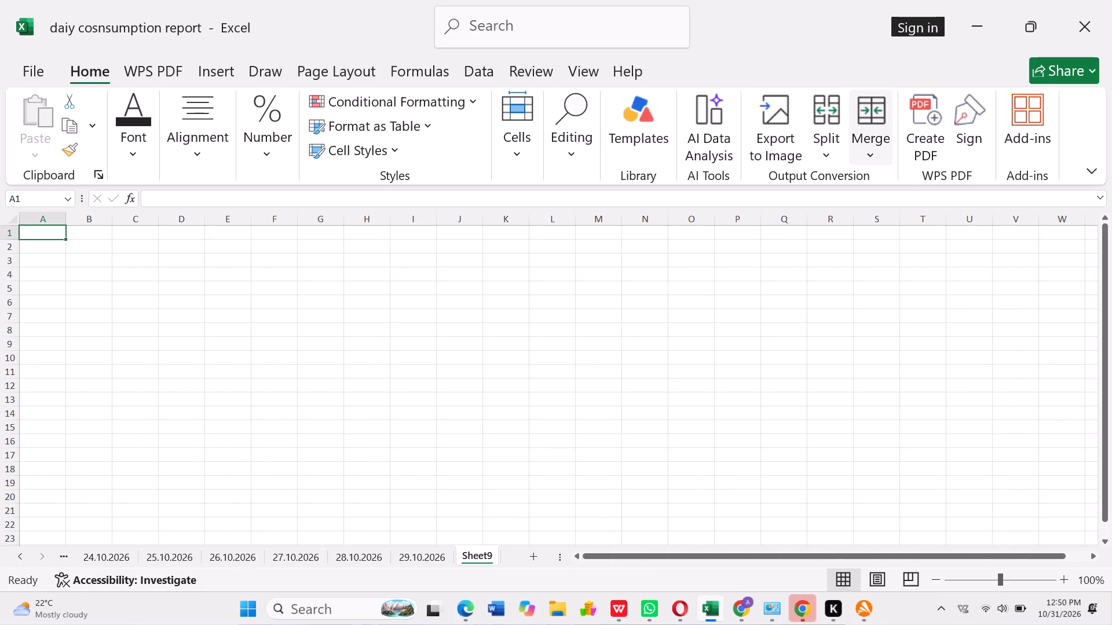
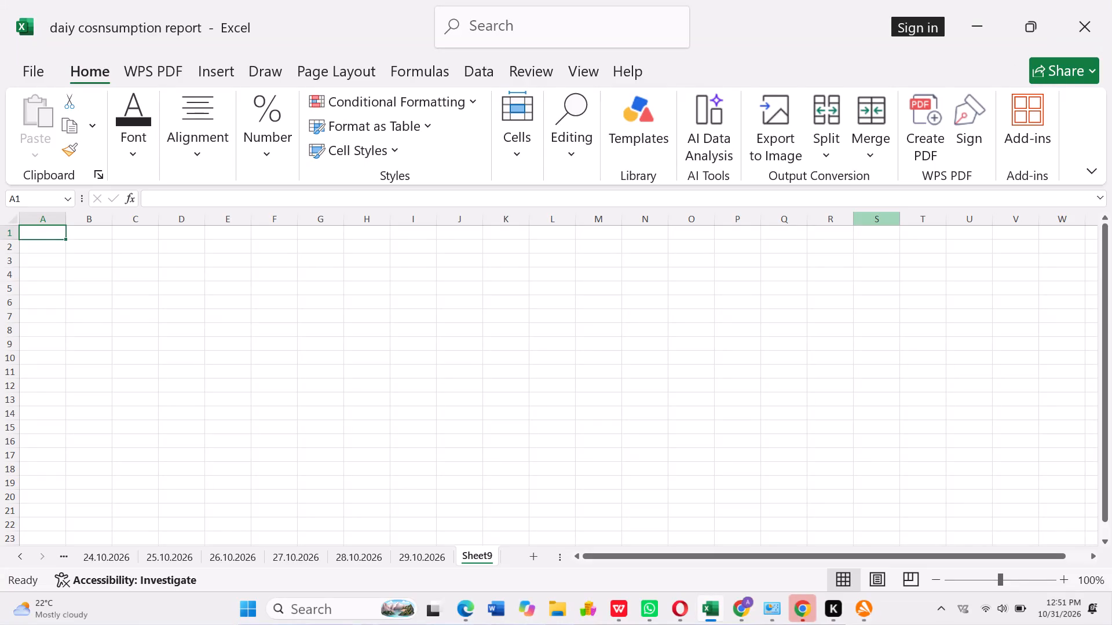
# Rename the new blank worksheet after the 29.10.2026 sheet as 30.10.2026.
pyautogui.tripleClick(492, 562)
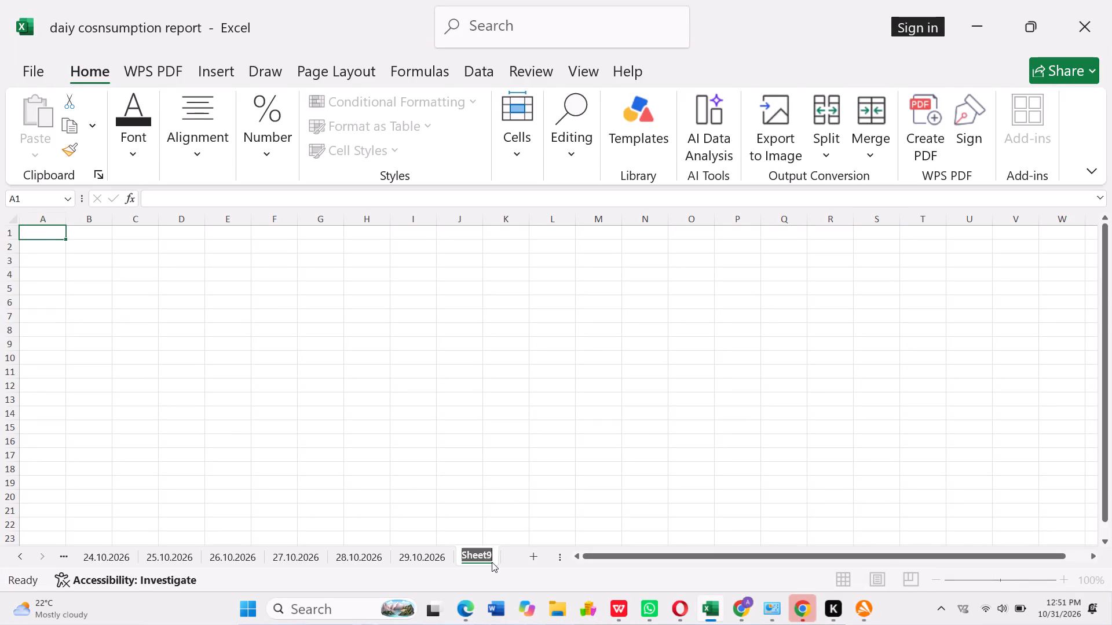
pyautogui.doubleClick(492, 562)
pyautogui.press('3')
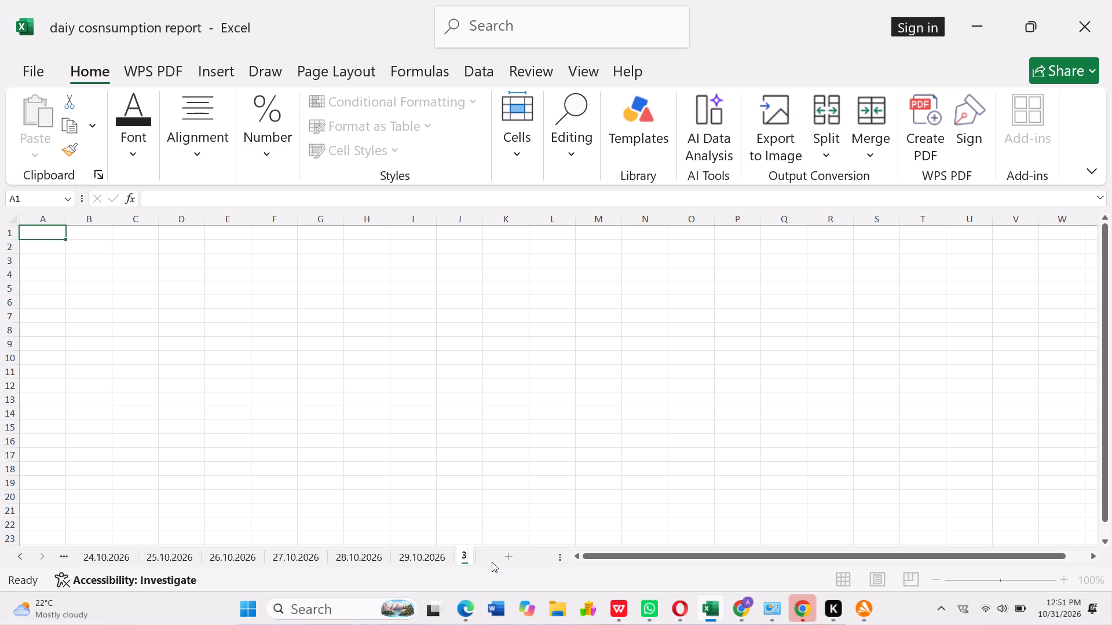
pyautogui.press('0')
pyautogui.press('.')
pyautogui.write('10')
pyautogui.write('.2')
pyautogui.press('0')
pyautogui.press('2')
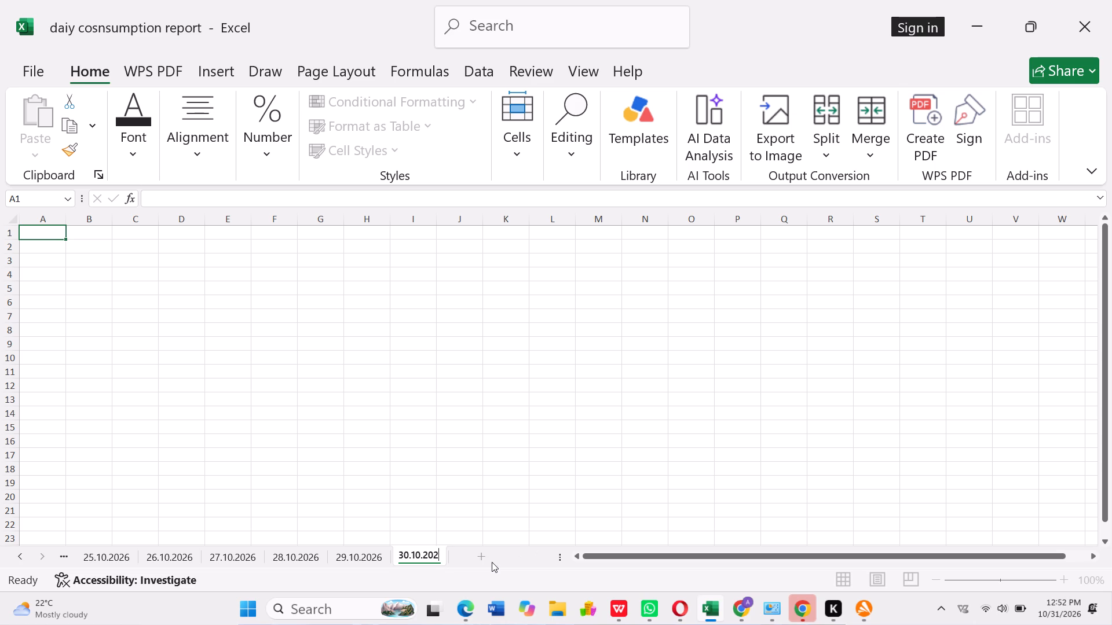
pyautogui.press('6')
pyautogui.click(293, 452)
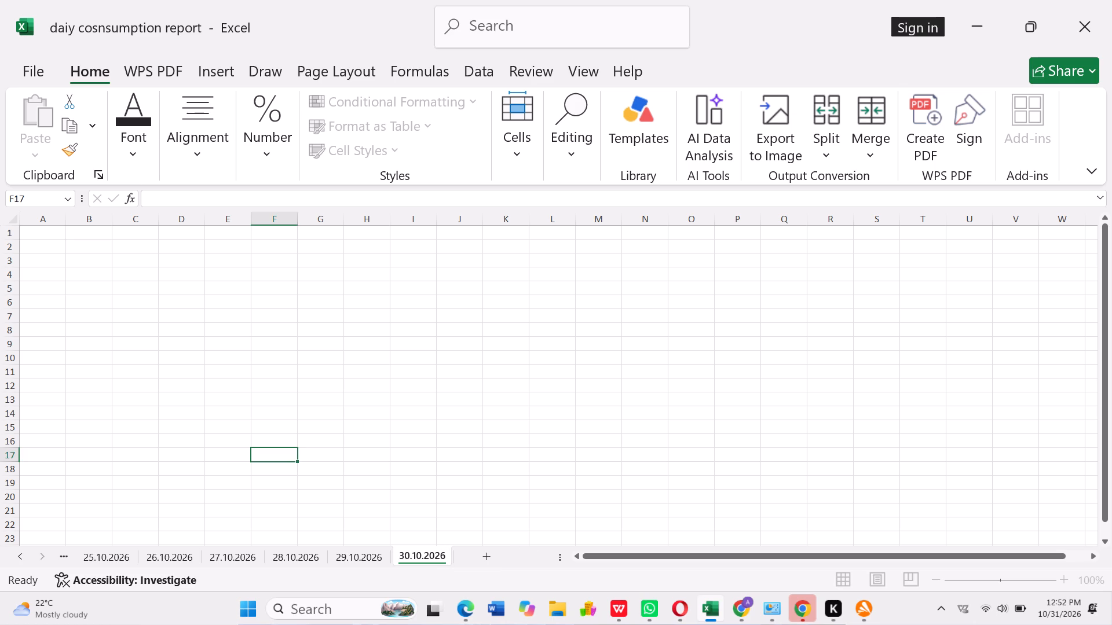
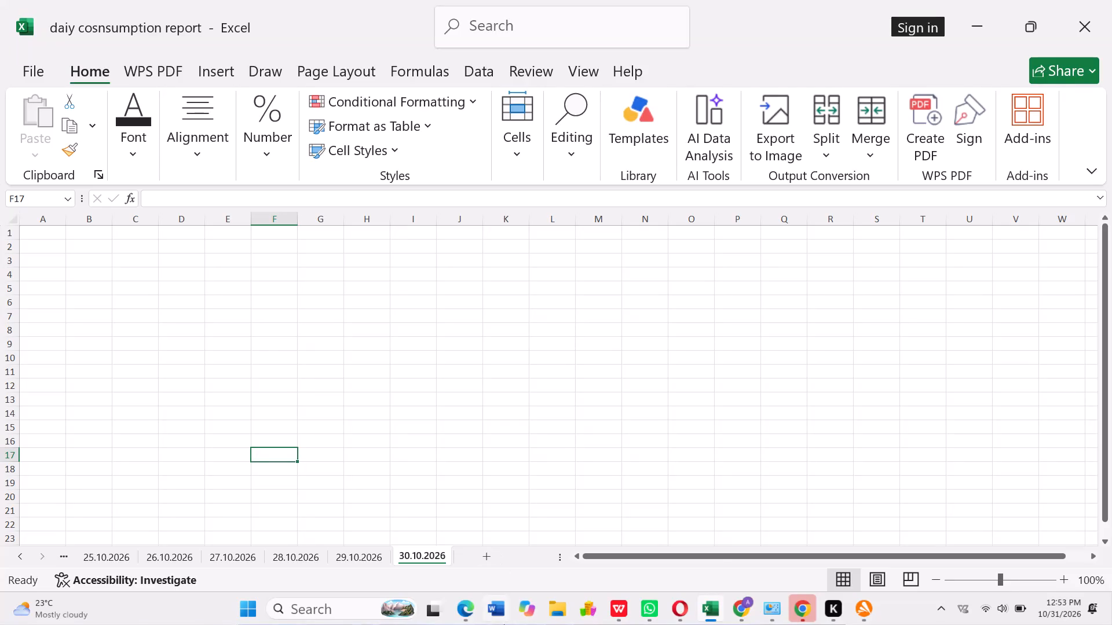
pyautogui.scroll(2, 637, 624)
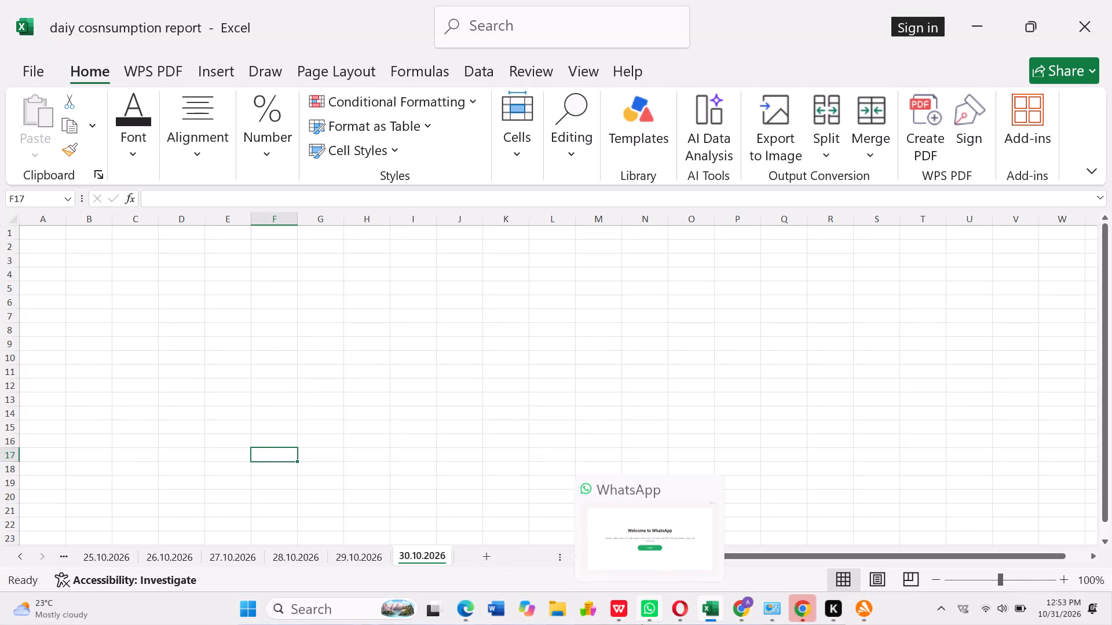
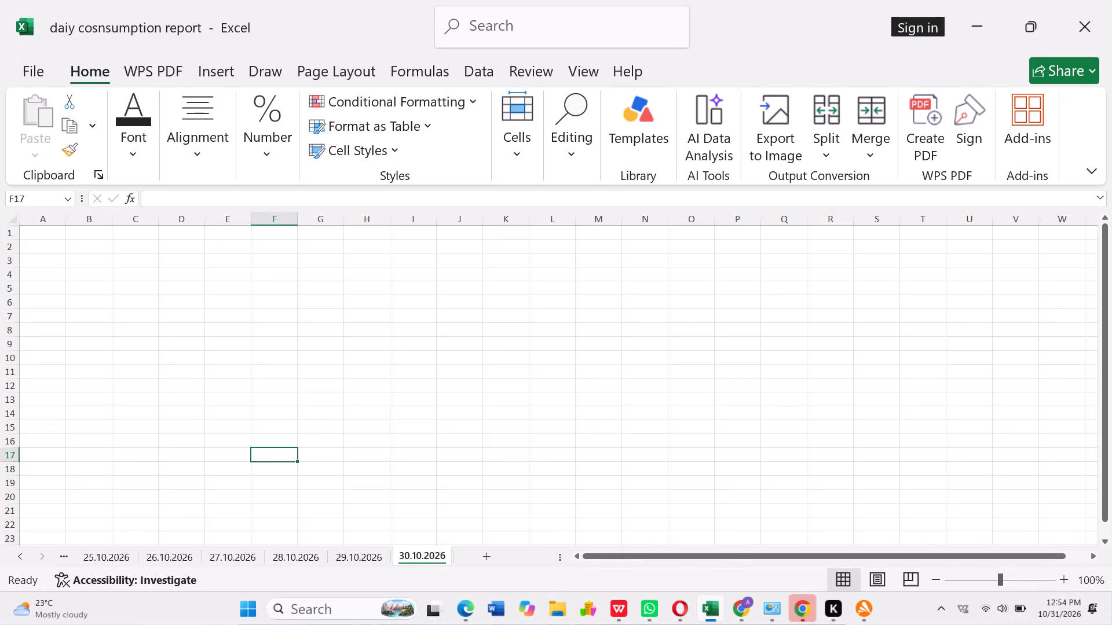
# Copy the whole stock variance report, cells A1 to G57, from the 28.10.2026 sheet.
pyautogui.click(280, 559)
pyautogui.scroll(3, 285, 514)
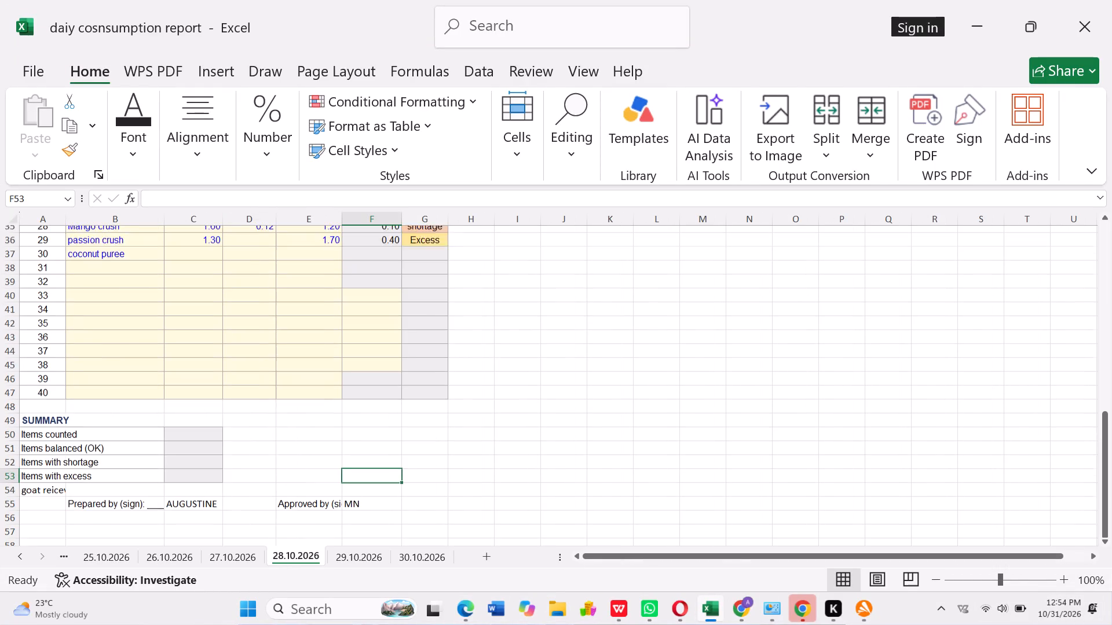
pyautogui.scroll(13, 284, 513)
pyautogui.scroll(-1, 286, 511)
pyautogui.scroll(1, 126, 382)
pyautogui.scroll(-1, 127, 382)
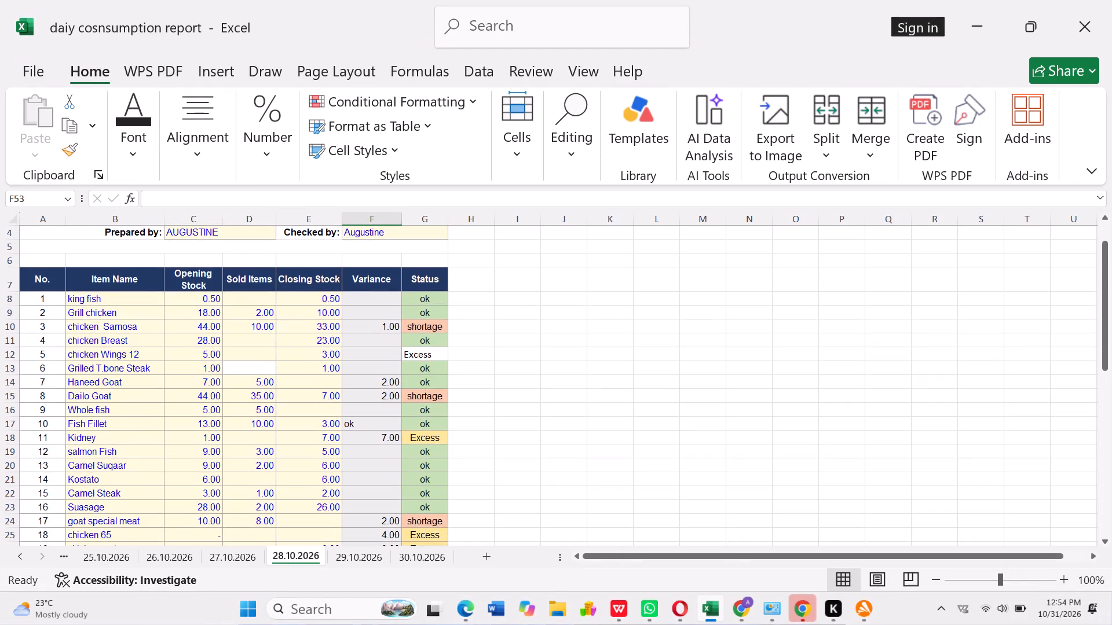
pyautogui.scroll(1, 133, 380)
pyautogui.moveTo(82, 237); pyautogui.dragTo(82, 281)
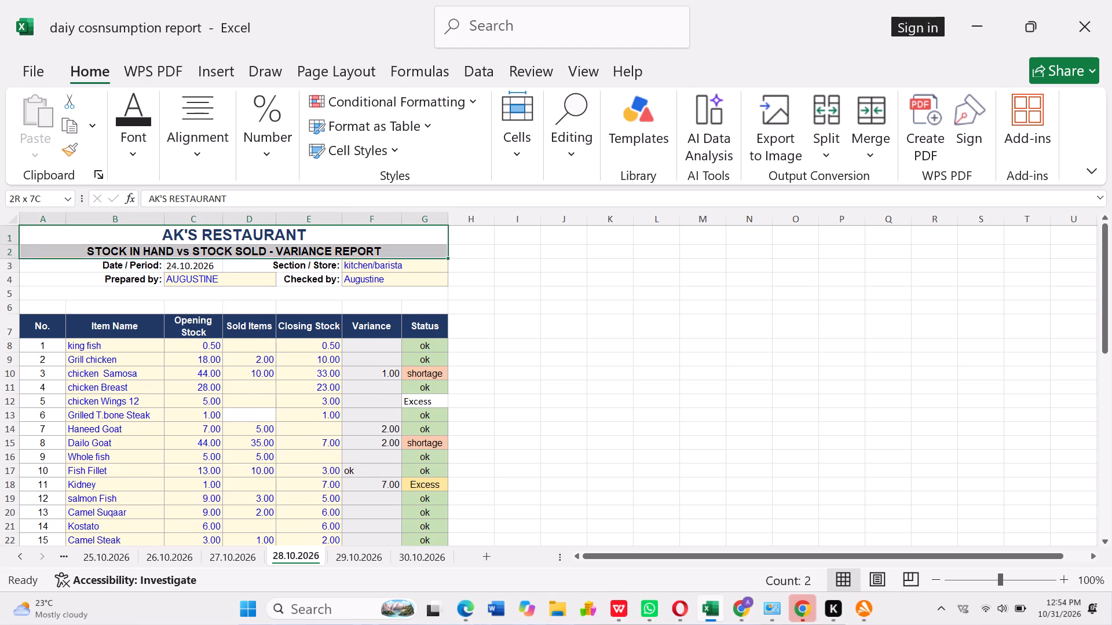
pyautogui.moveTo(82, 281); pyautogui.dragTo(136, 616)
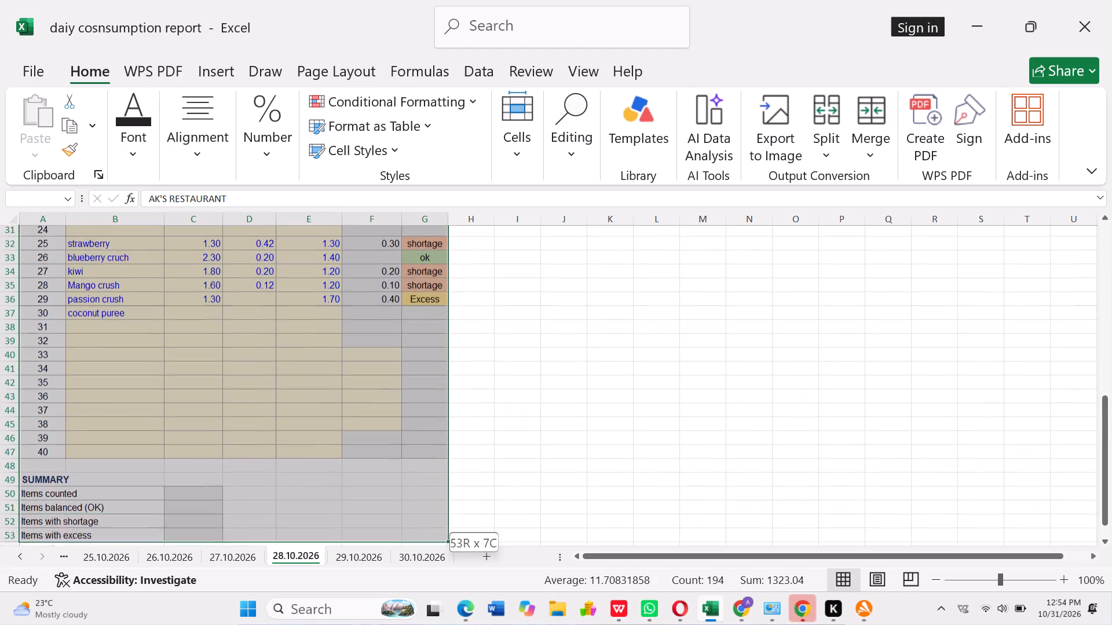
pyautogui.moveTo(136, 616); pyautogui.dragTo(205, 512)
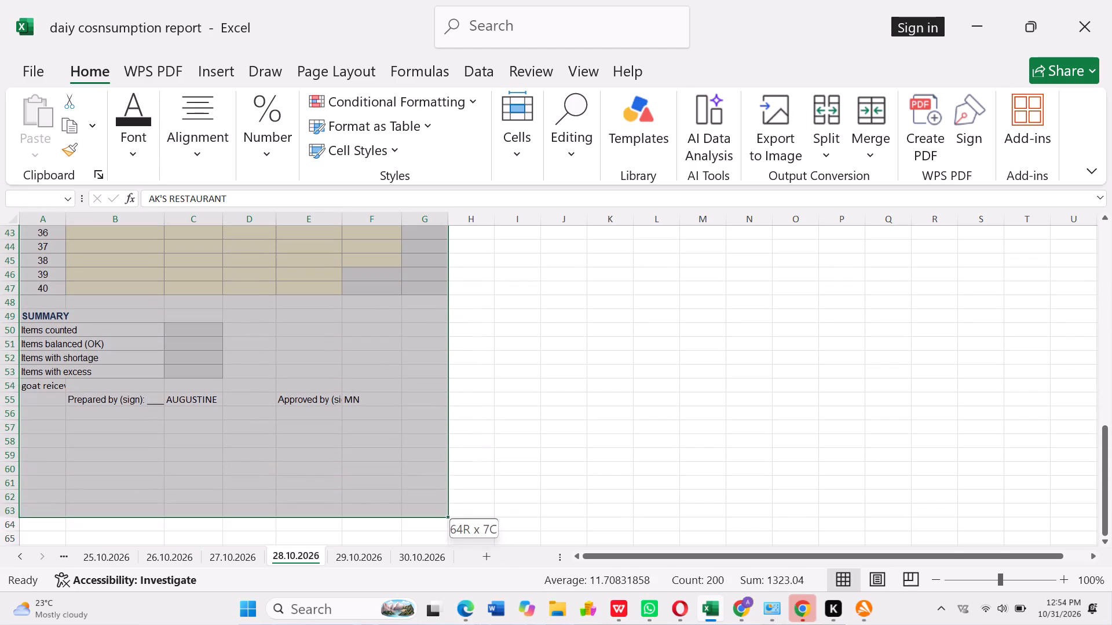
pyautogui.moveTo(205, 512); pyautogui.dragTo(232, 424)
pyautogui.rightClick(232, 424)
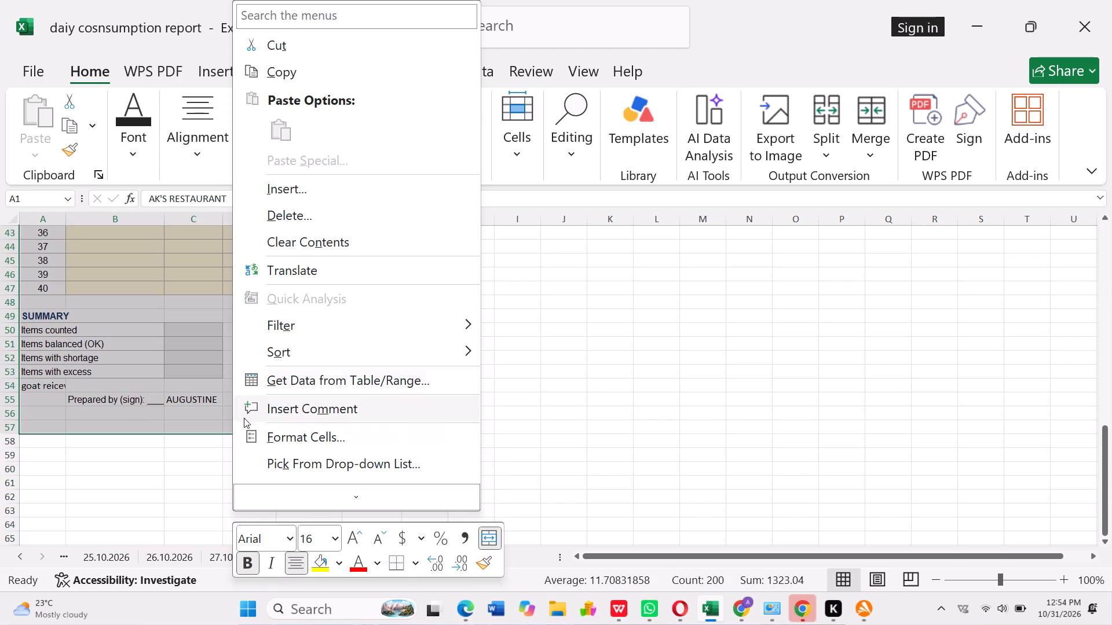
pyautogui.click(305, 74)
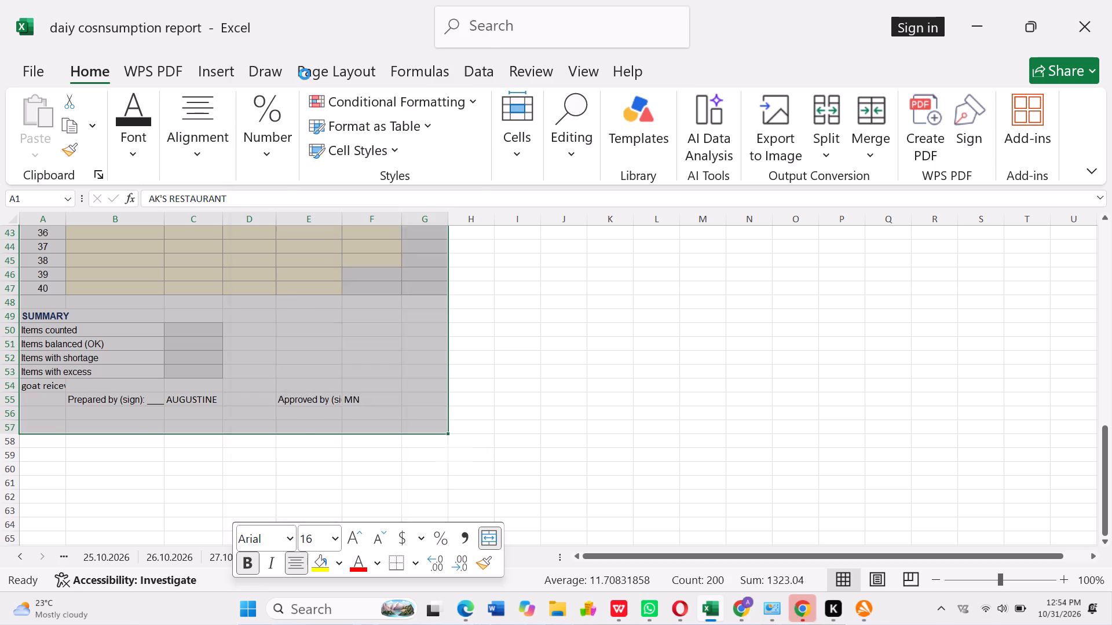
# Paste the copied report into the 30.10.2026 sheet starting at cell A1, keeping its formatting.
pyautogui.click(422, 564)
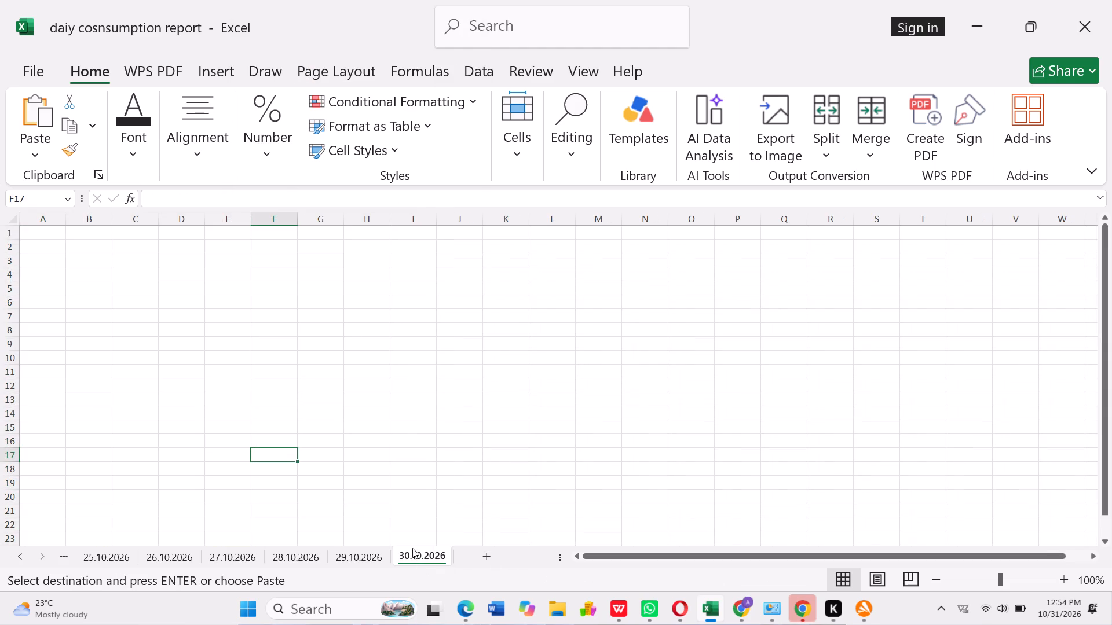
pyautogui.click(61, 233)
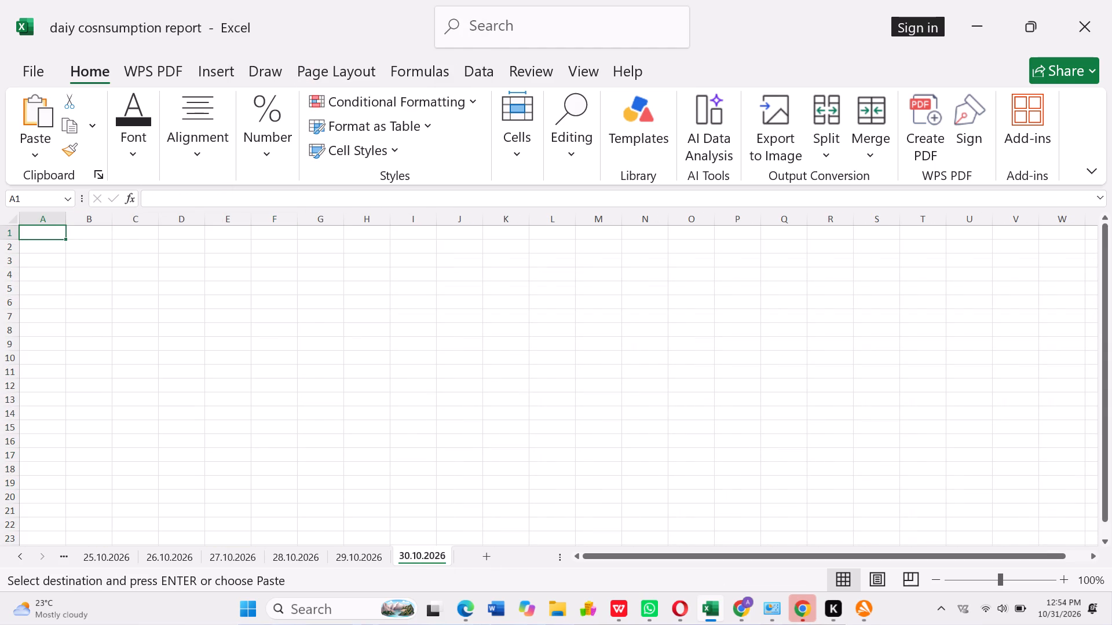
pyautogui.rightClick(61, 233)
pyautogui.click(103, 215)
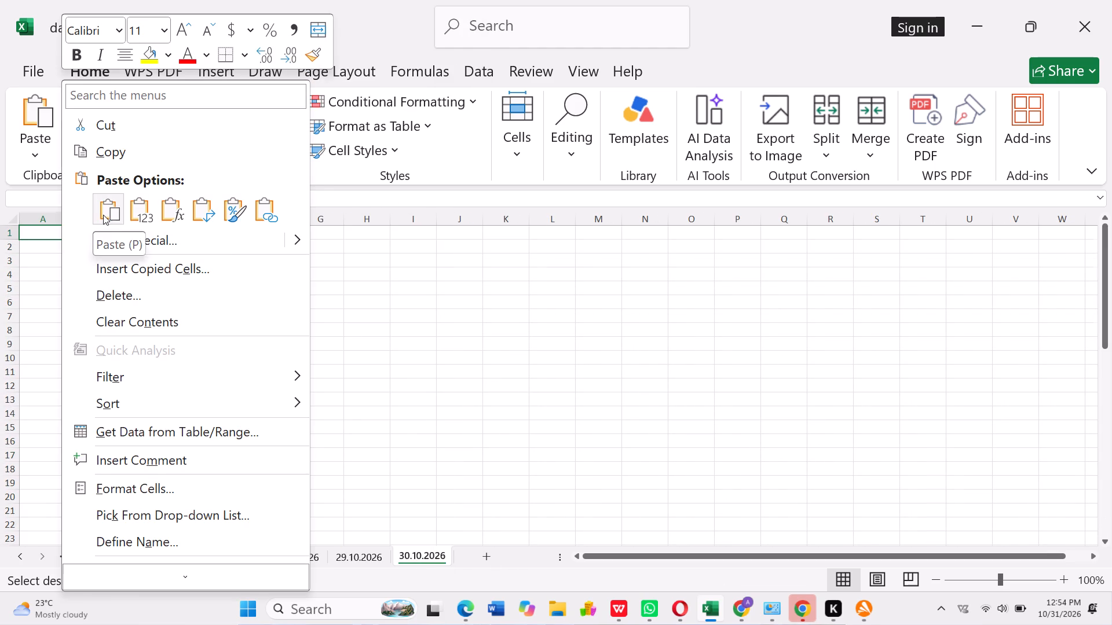
pyautogui.click(423, 378)
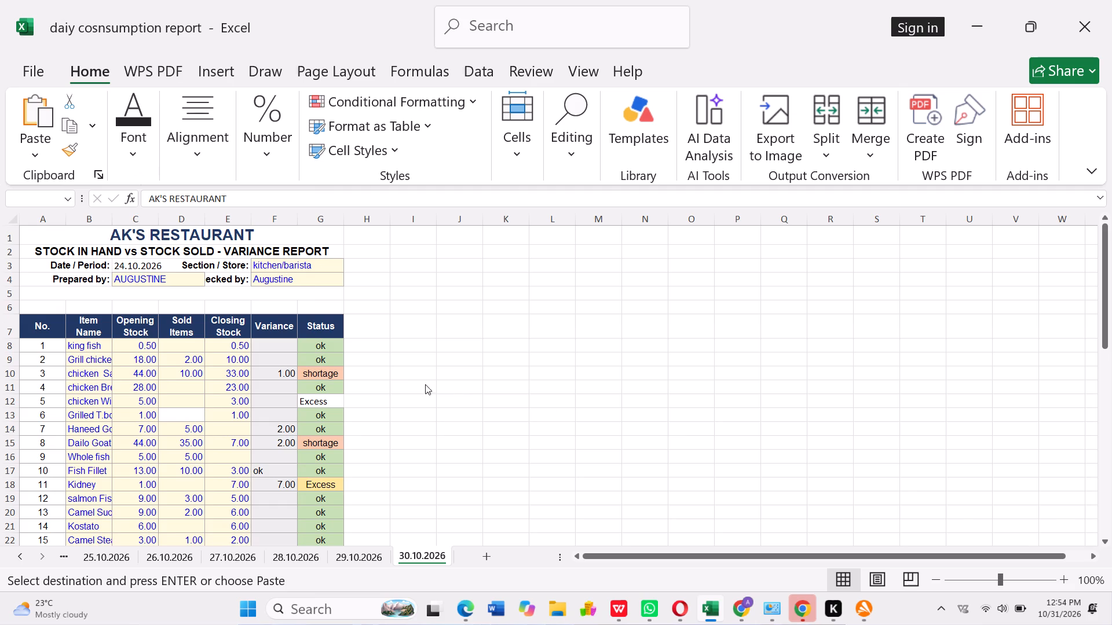
pyautogui.click(474, 511)
pyautogui.click(474, 511)
pyautogui.click(425, 564)
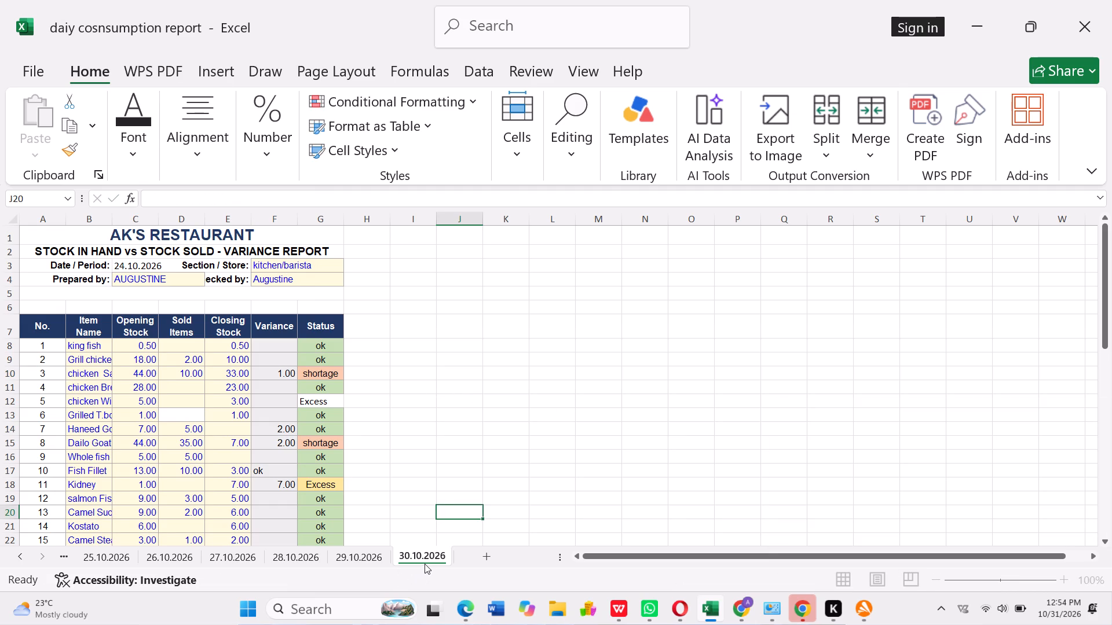
# Set the Date / Period in cell C3 of the new sheet to 30.10.2026.
pyautogui.click(149, 262)
pyautogui.press('3')
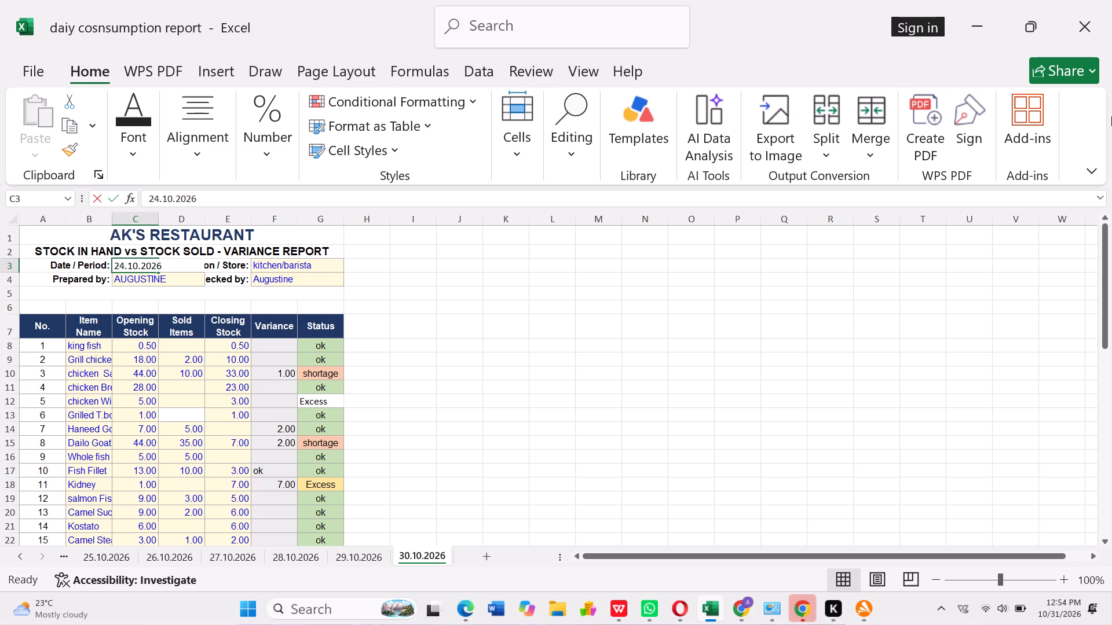
pyautogui.write('0.')
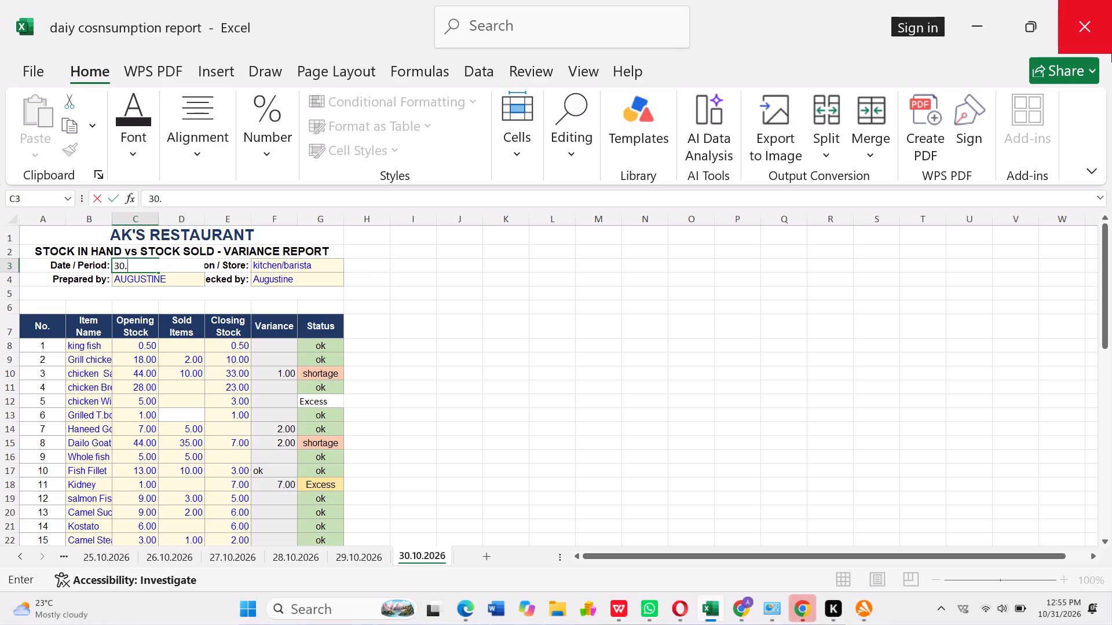
pyautogui.write('10')
pyautogui.write('.2')
pyautogui.write('026')
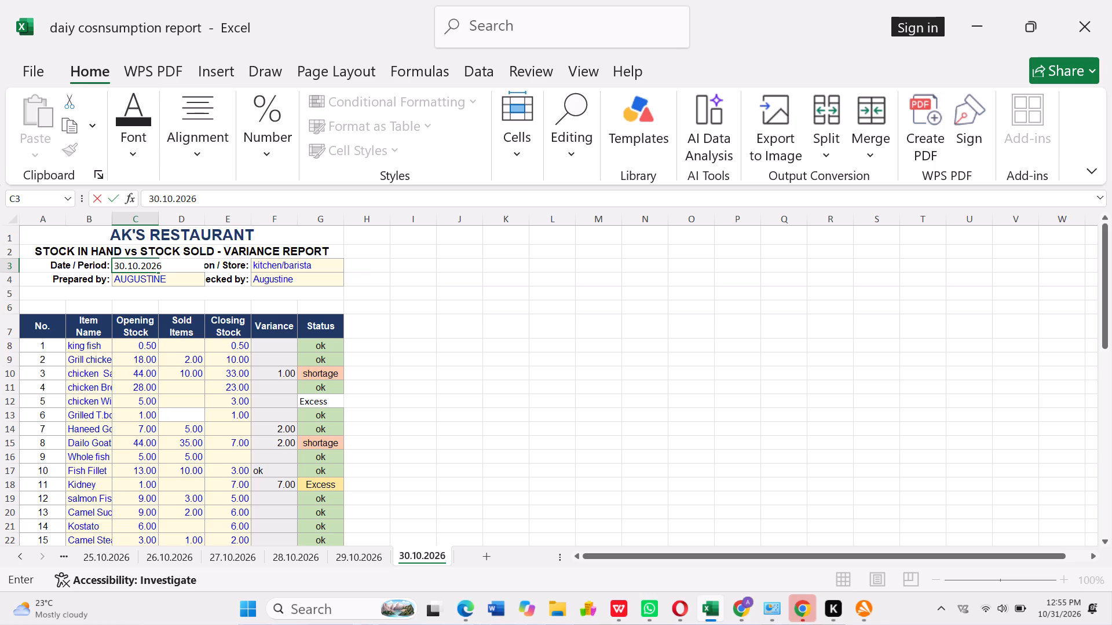
pyautogui.click(418, 453)
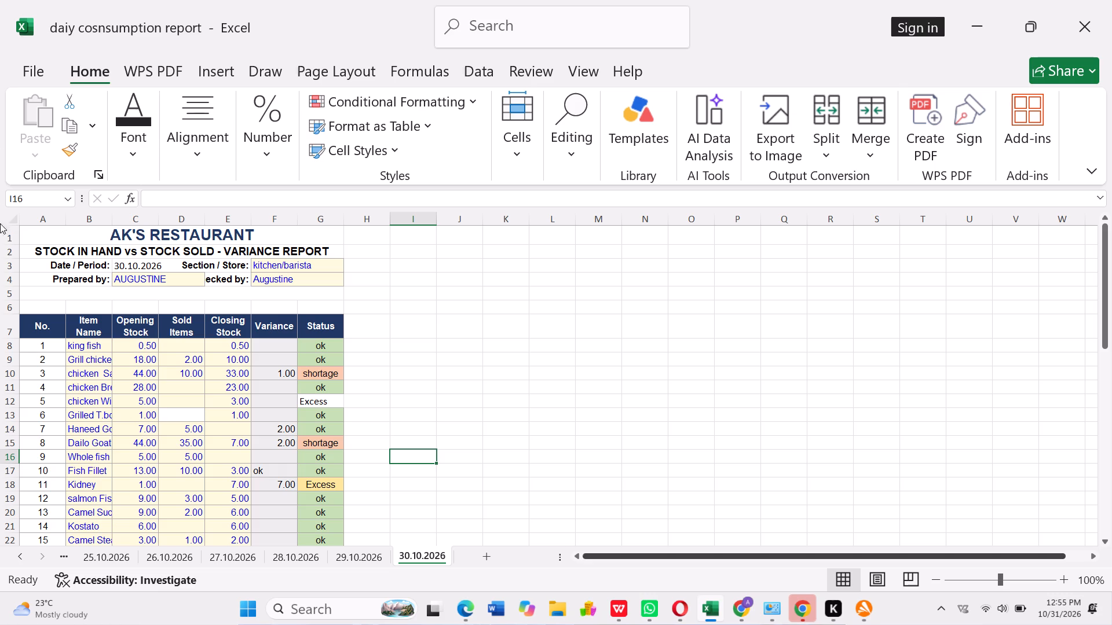
# Widen the Item Name column B so the full item names fit.
pyautogui.scroll(3, 426, 440)
pyautogui.scroll(-3, 426, 440)
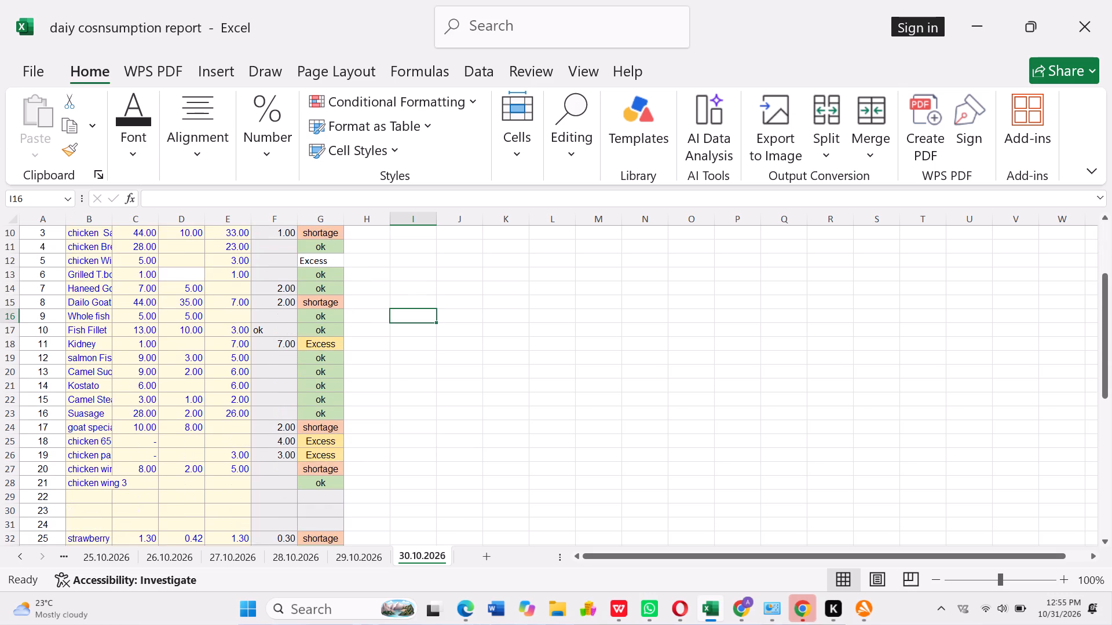
pyautogui.scroll(8, 426, 440)
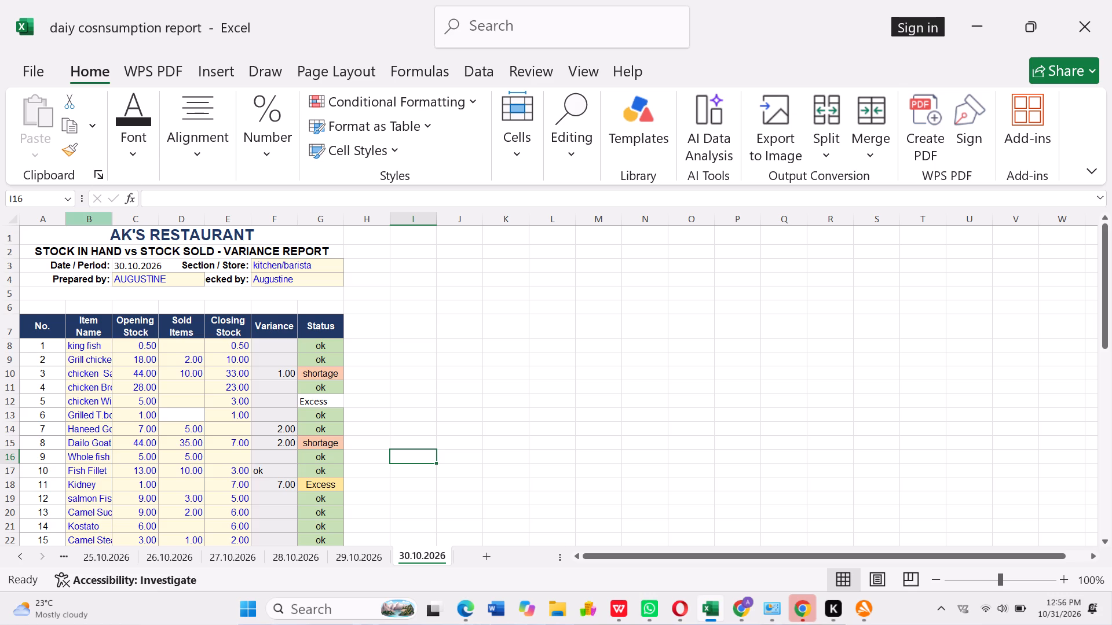
pyautogui.moveTo(112, 216); pyautogui.dragTo(147, 222)
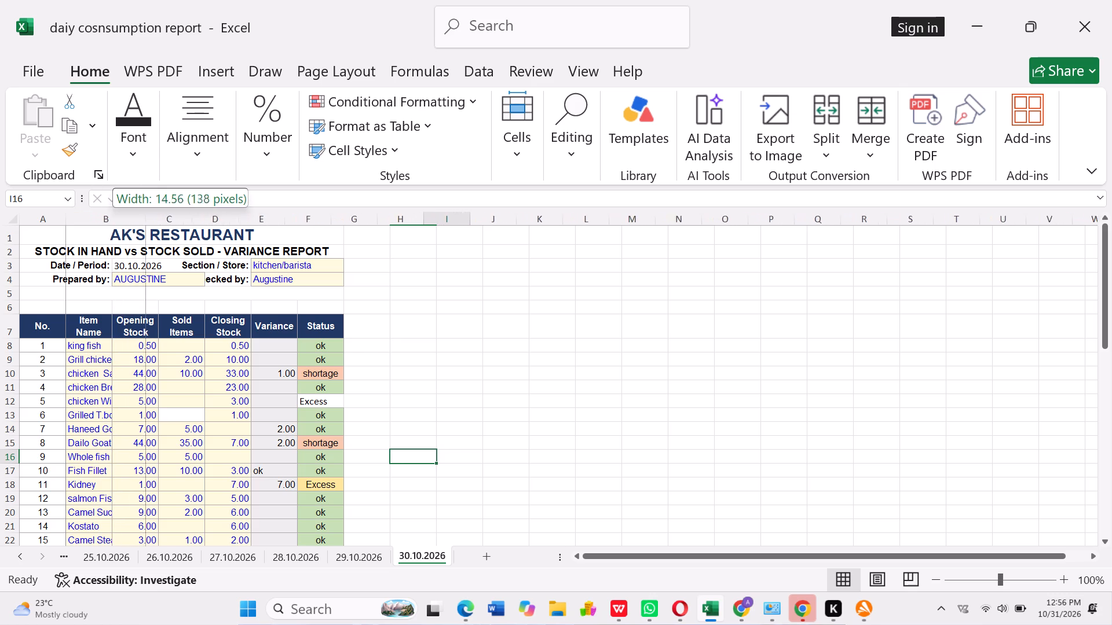
pyautogui.moveTo(147, 222); pyautogui.dragTo(165, 221)
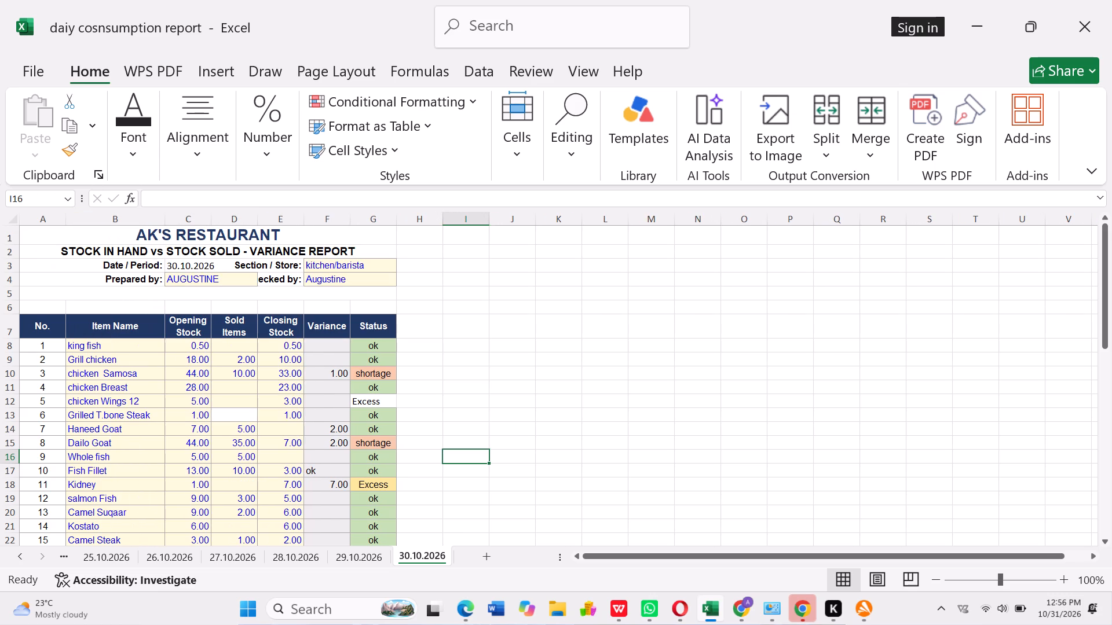
# Clear the copied Opening Stock, Sold Items, Closing Stock and Variance values in cells C8 to F45.
pyautogui.scroll(-4, 284, 331)
pyautogui.scroll(2, 284, 331)
pyautogui.scroll(-4, 284, 331)
pyautogui.scroll(2, 284, 331)
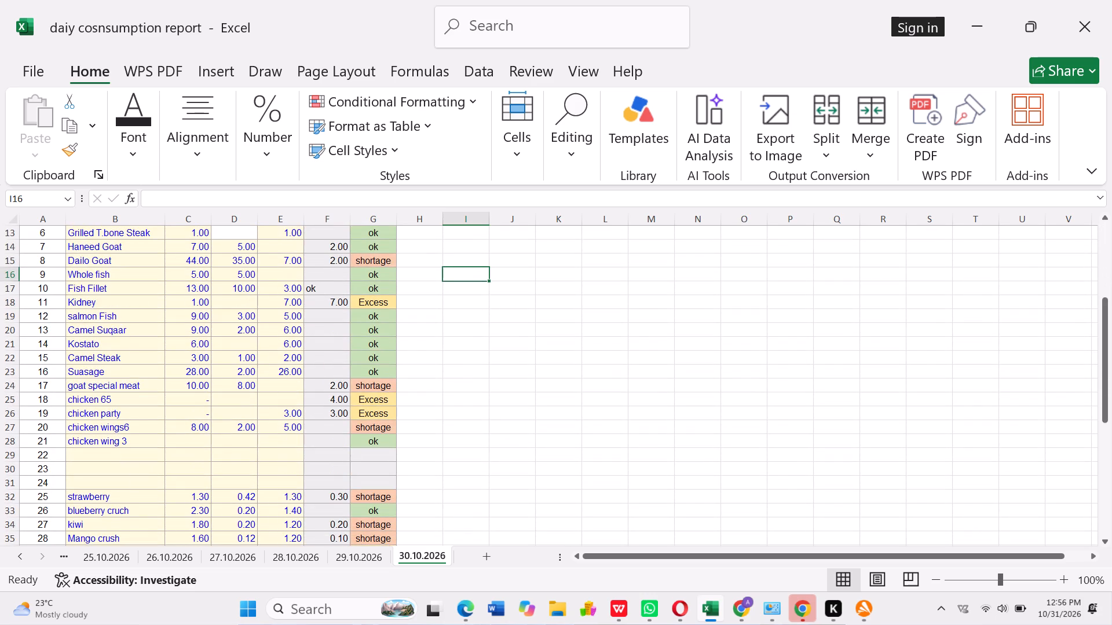
pyautogui.scroll(3, 285, 330)
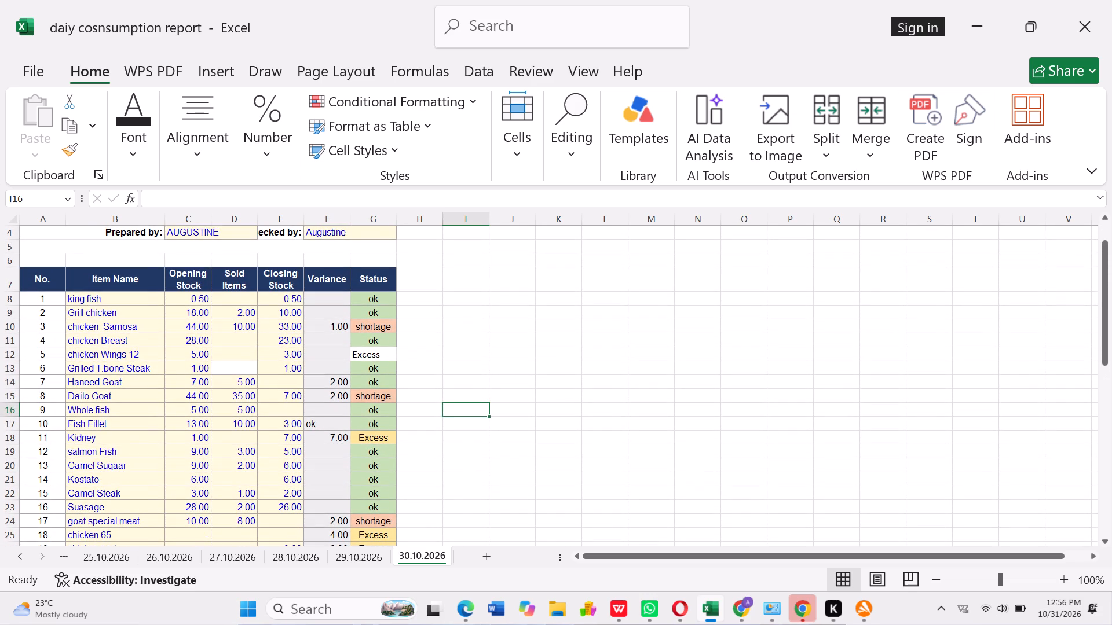
pyautogui.moveTo(196, 304); pyautogui.dragTo(199, 326)
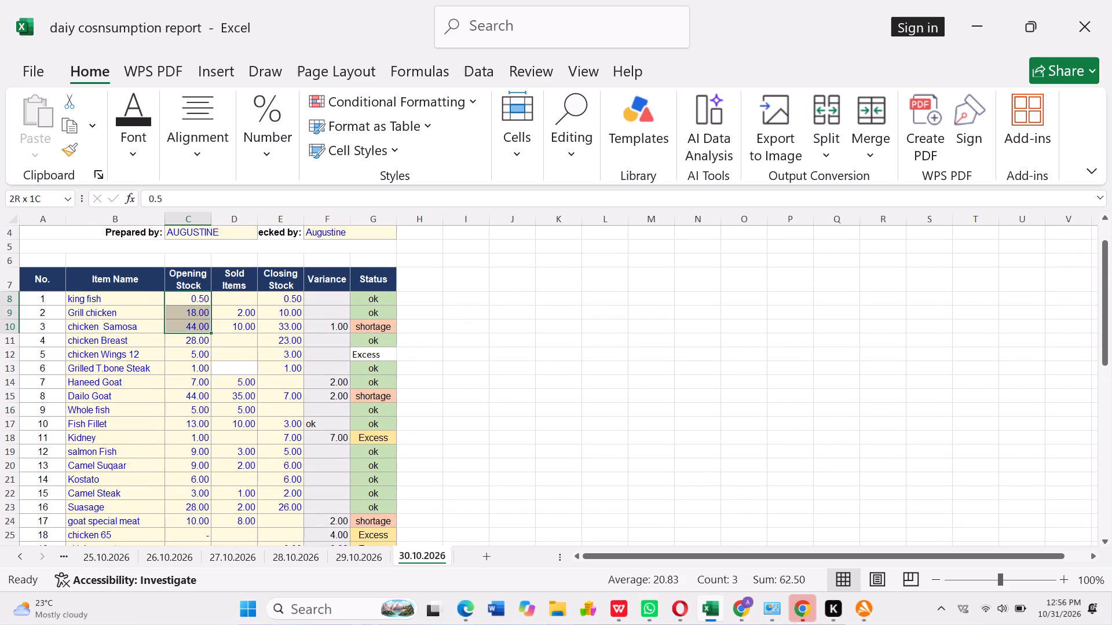
pyautogui.moveTo(199, 326); pyautogui.dragTo(200, 334)
pyautogui.click(200, 334)
pyautogui.click(176, 366)
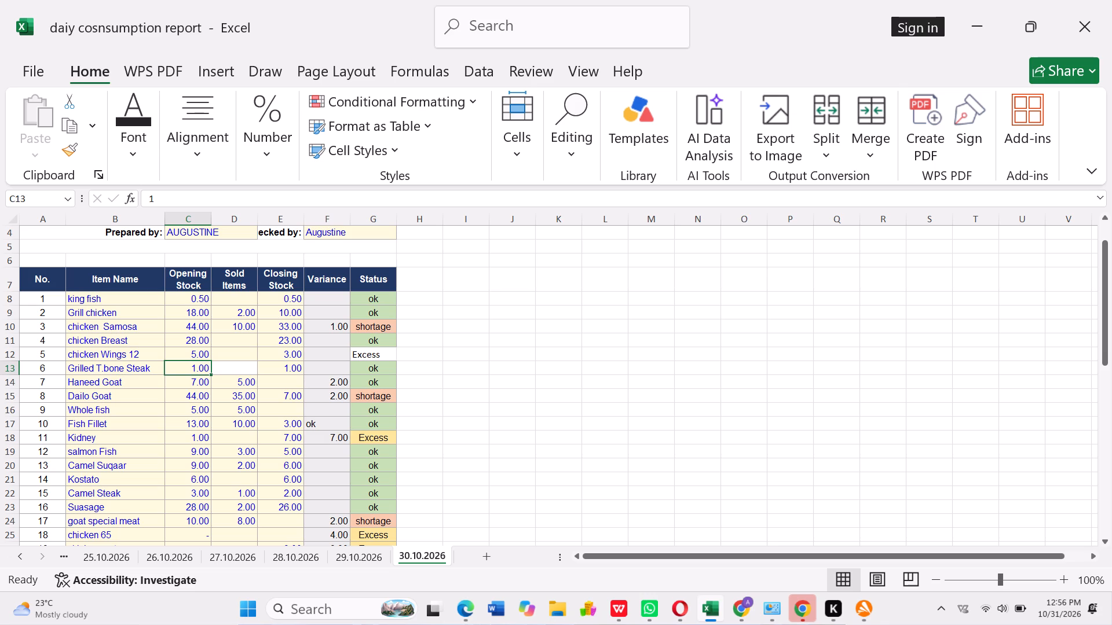
pyautogui.moveTo(202, 305); pyautogui.dragTo(219, 440)
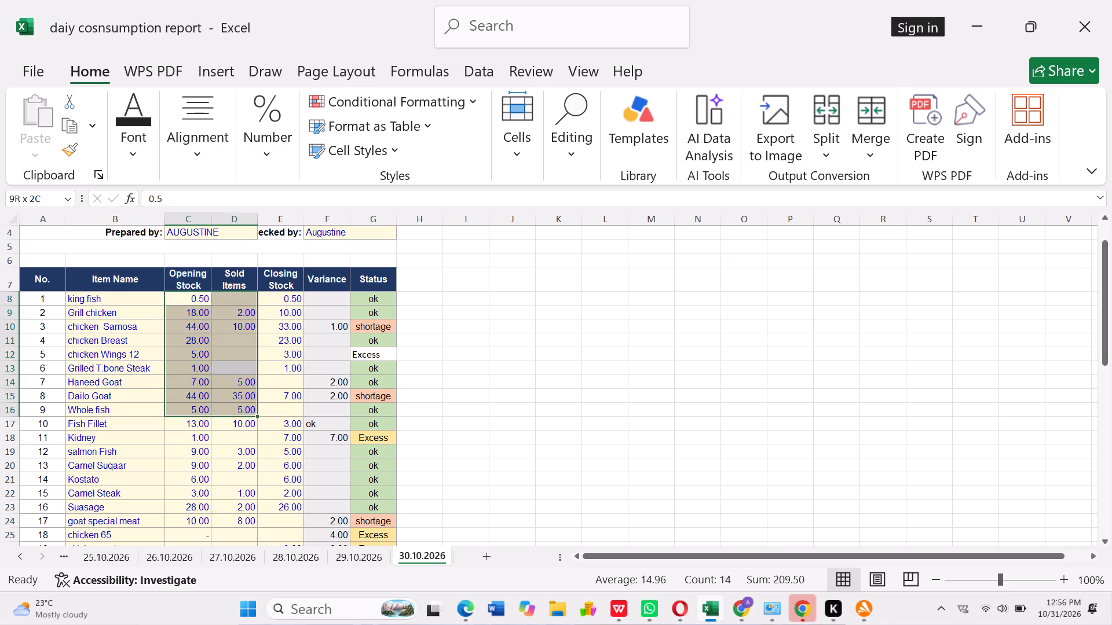
pyautogui.moveTo(219, 440); pyautogui.dragTo(316, 600)
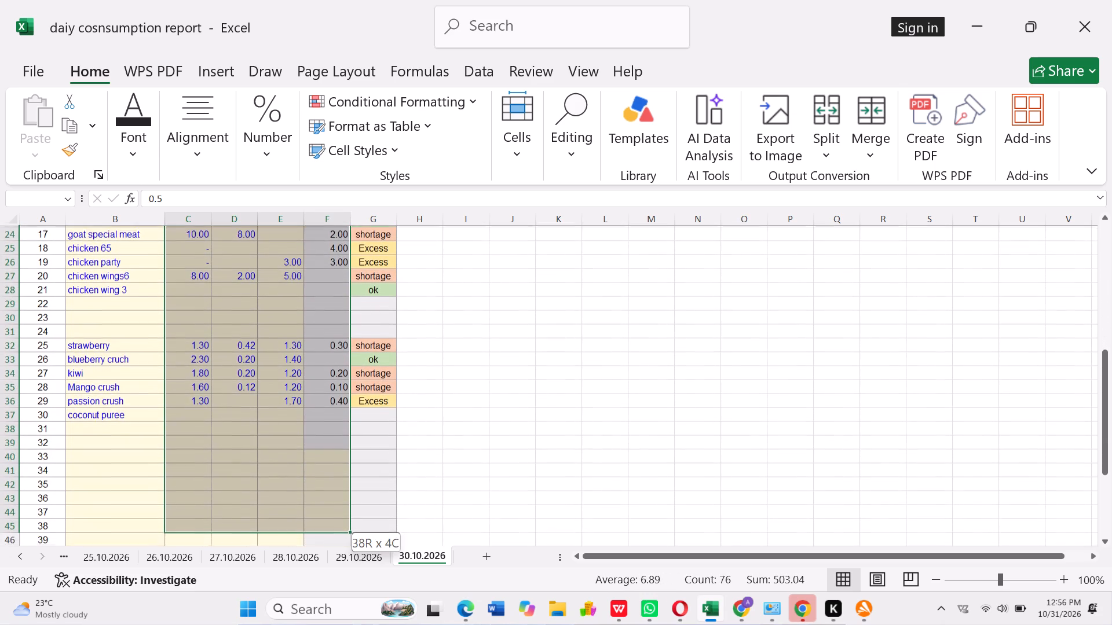
pyautogui.moveTo(316, 600); pyautogui.dragTo(317, 541)
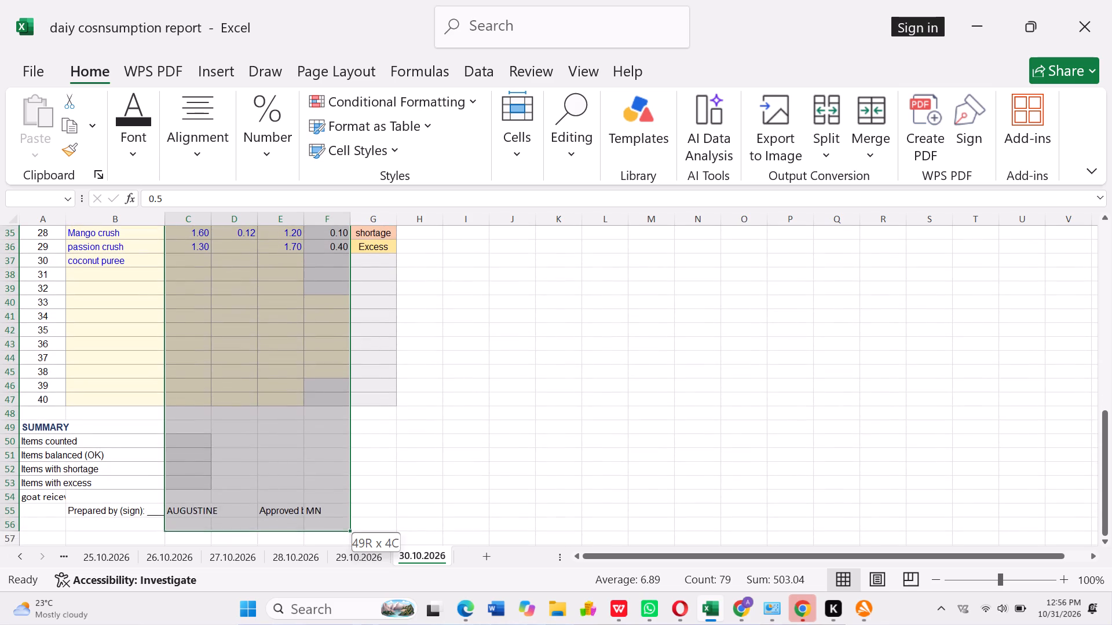
pyautogui.moveTo(317, 541); pyautogui.dragTo(328, 365)
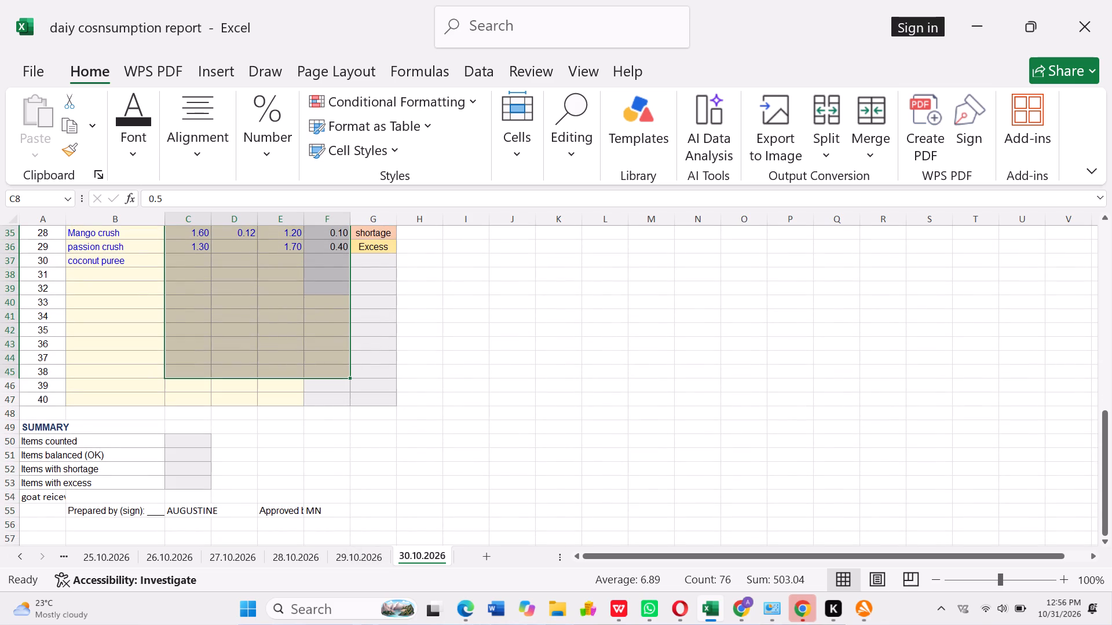
pyautogui.press('Delete')
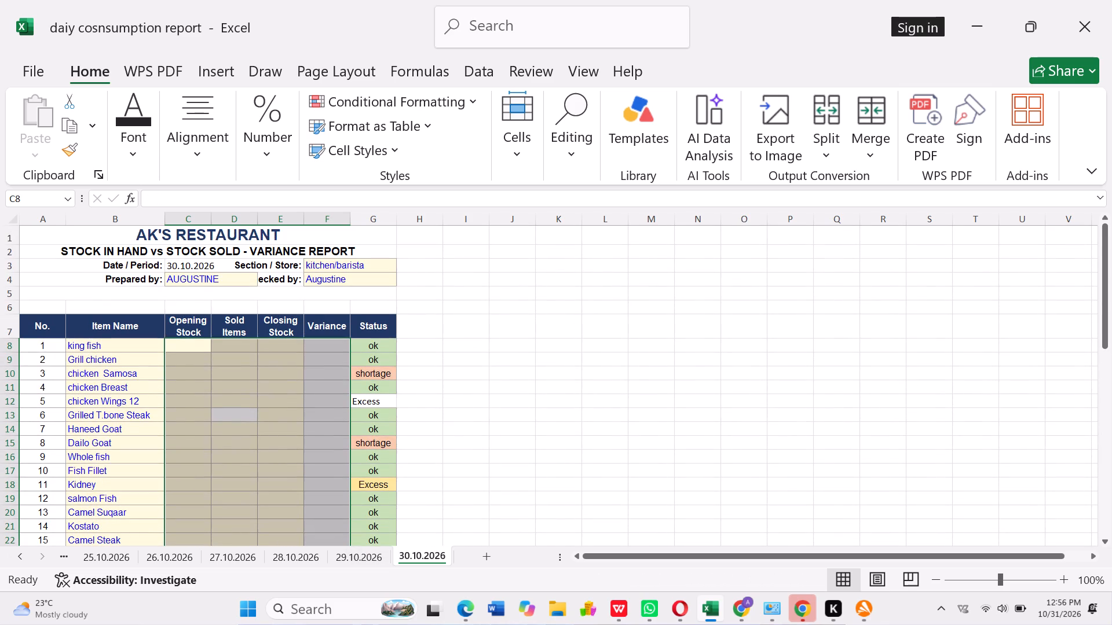
pyautogui.click(207, 427)
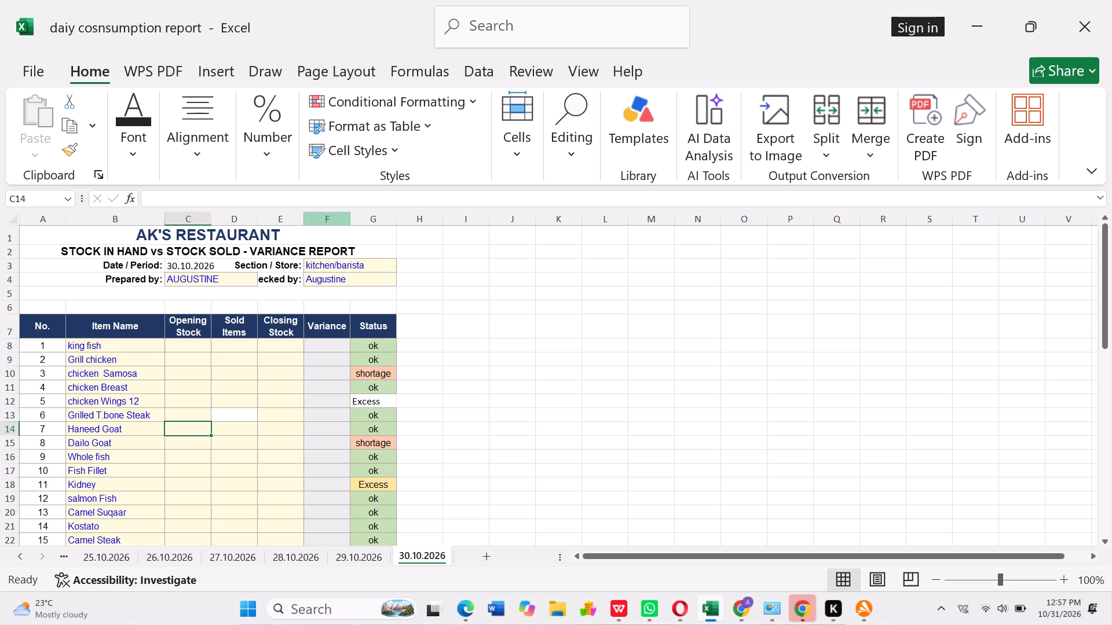
# Select the king fish Opening Stock cell, C8, for data entry.
pyautogui.moveTo(199, 350); pyautogui.dragTo(202, 356)
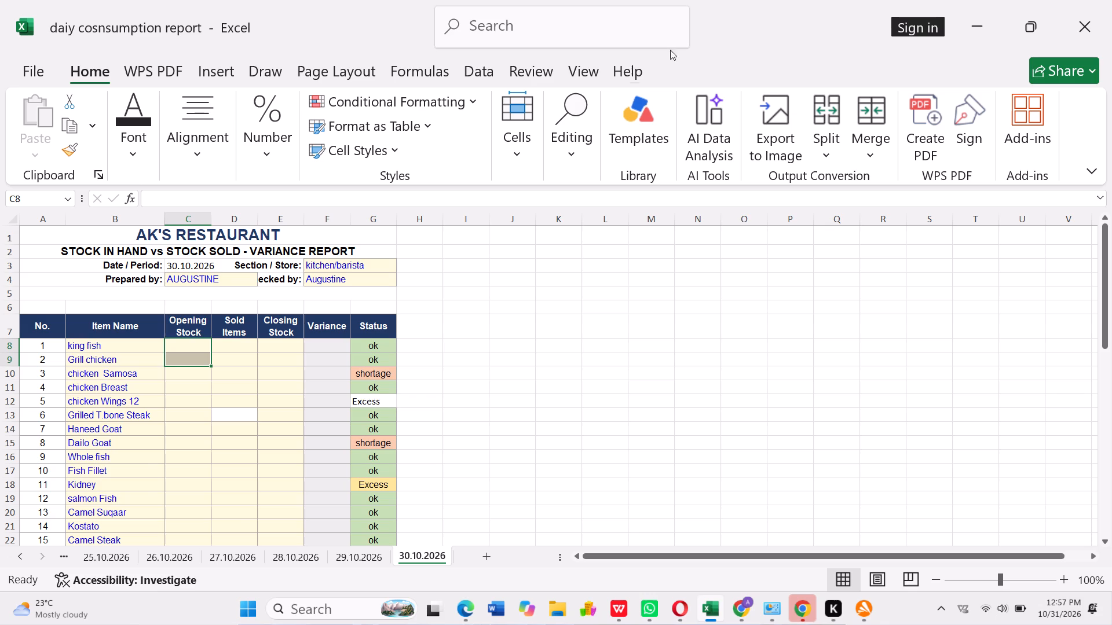
pyautogui.click(180, 348)
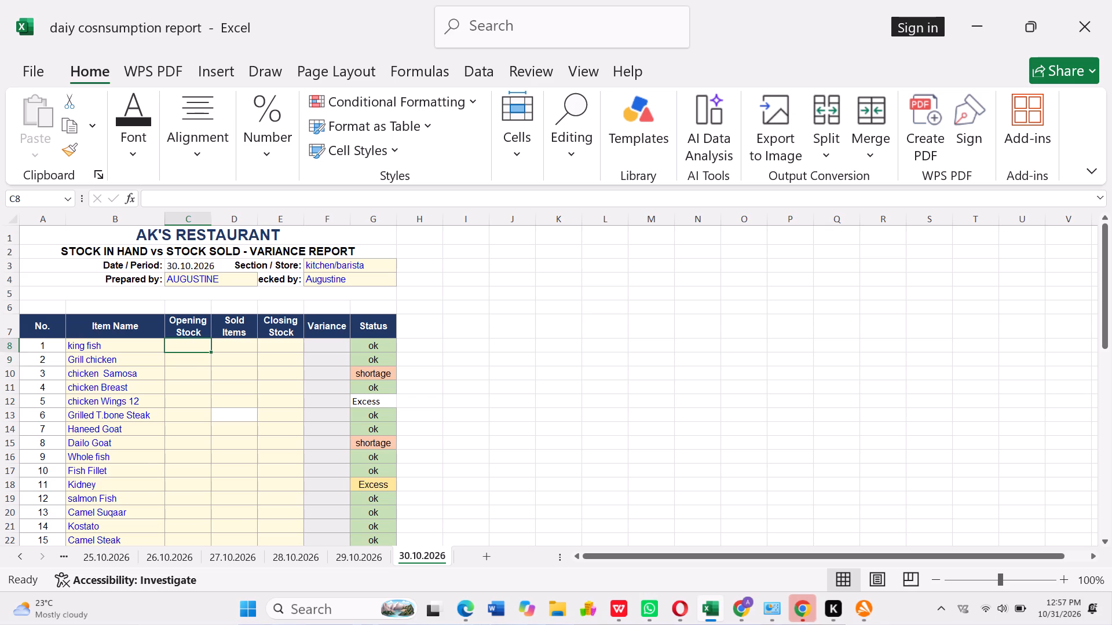
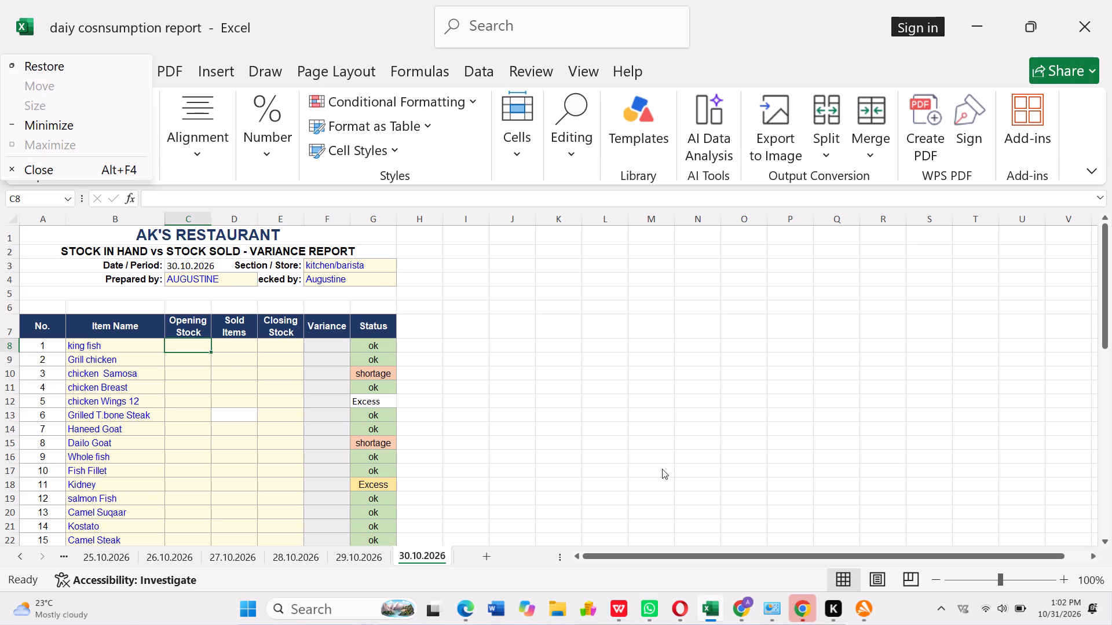
# Enter the king fish Opening Stock as 0.5 and its Closing Stock as 0.5.
pyautogui.doubleClick(190, 370)
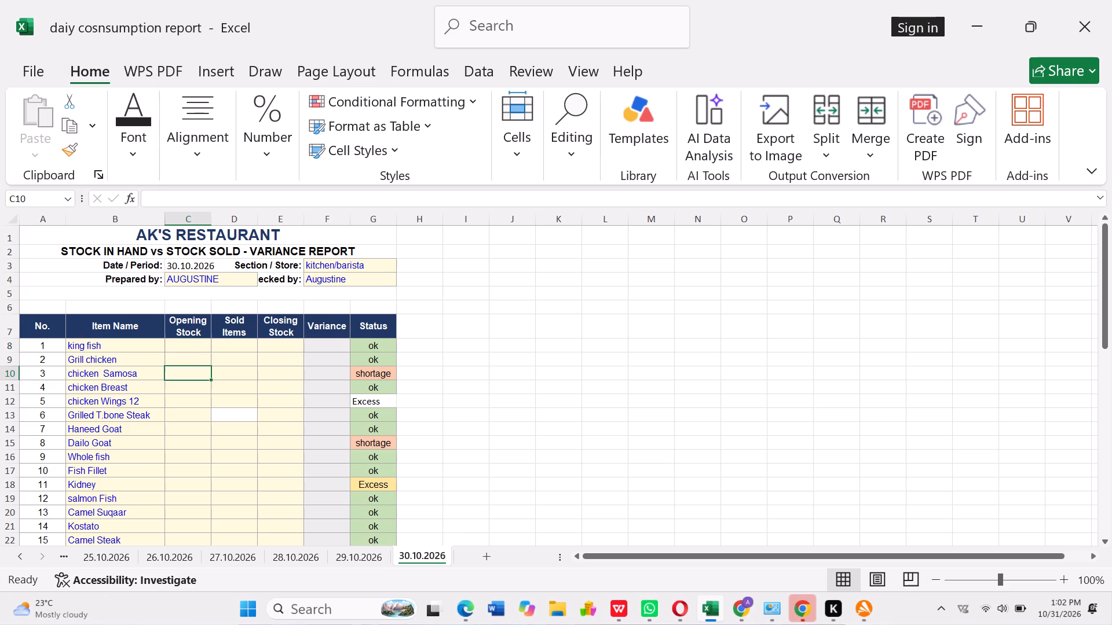
pyautogui.click(190, 357)
pyautogui.click(189, 348)
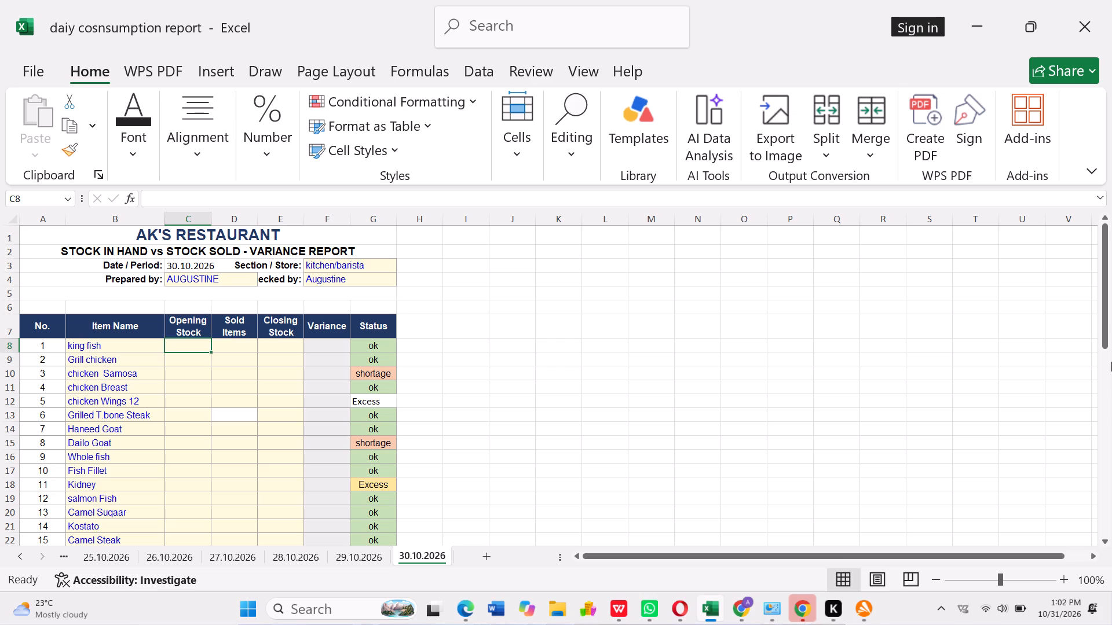
pyautogui.press('0')
pyautogui.write('.5')
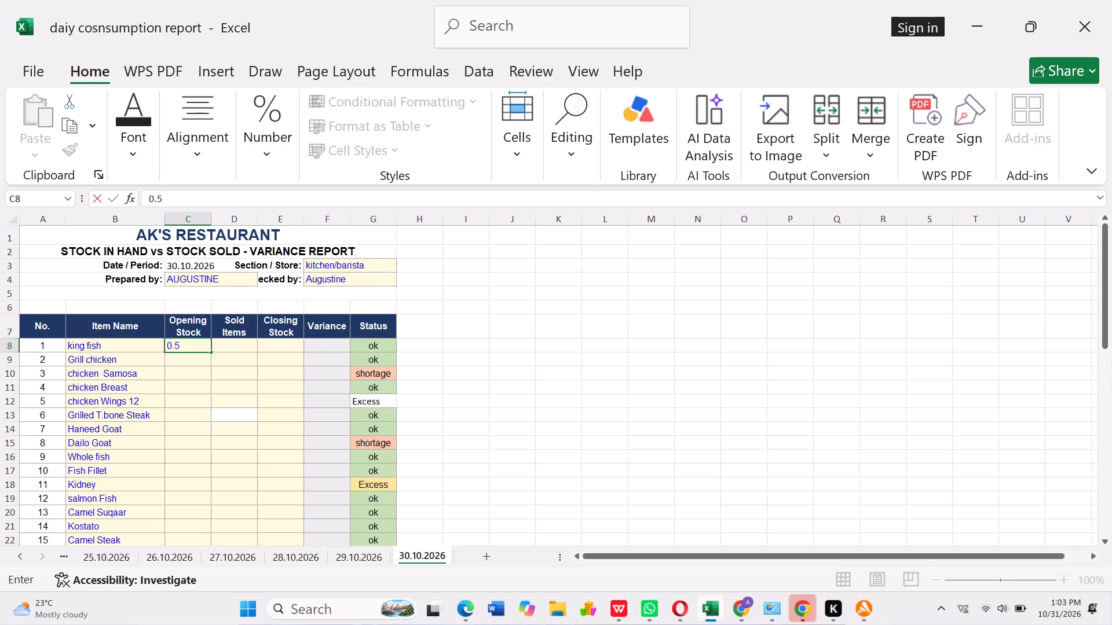
pyautogui.click(276, 340)
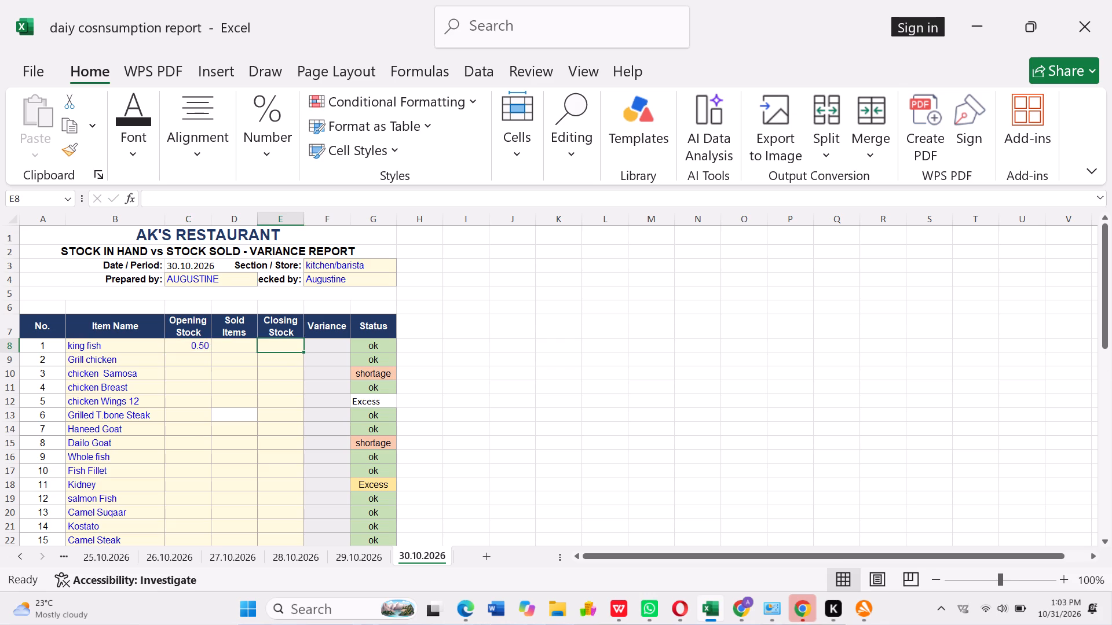
pyautogui.press('0')
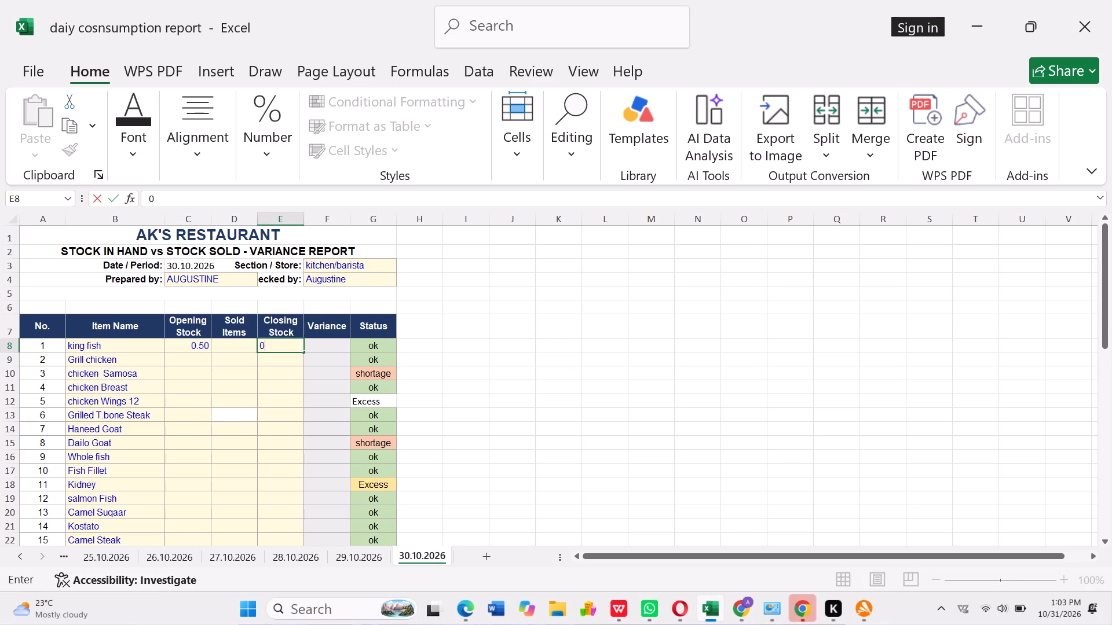
pyautogui.press('.')
pyautogui.press('5')
# Enter the Grill chicken Opening Stock as 14 and its Closing Stock as 4.
pyautogui.click(166, 364)
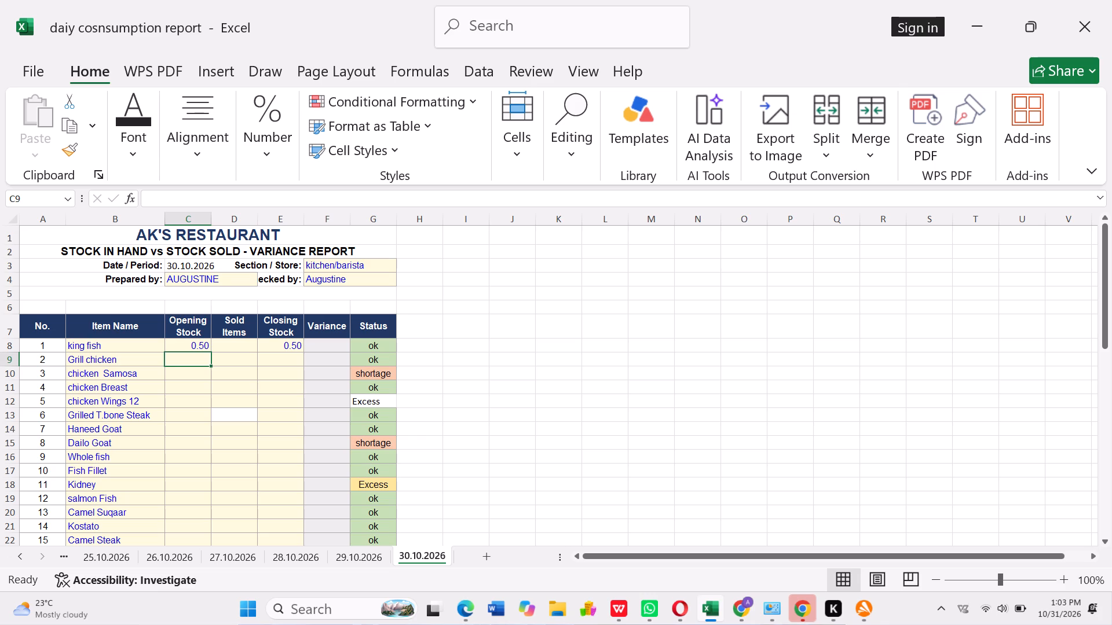
pyautogui.press('1')
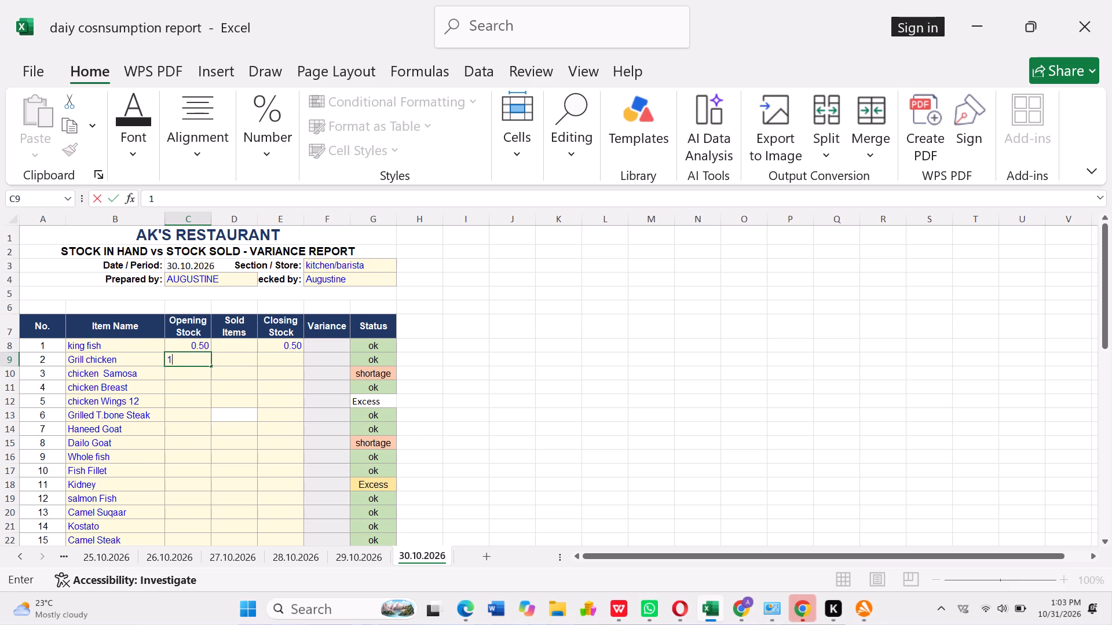
pyautogui.press('4')
pyautogui.moveTo(221, 386); pyautogui.dragTo(222, 381)
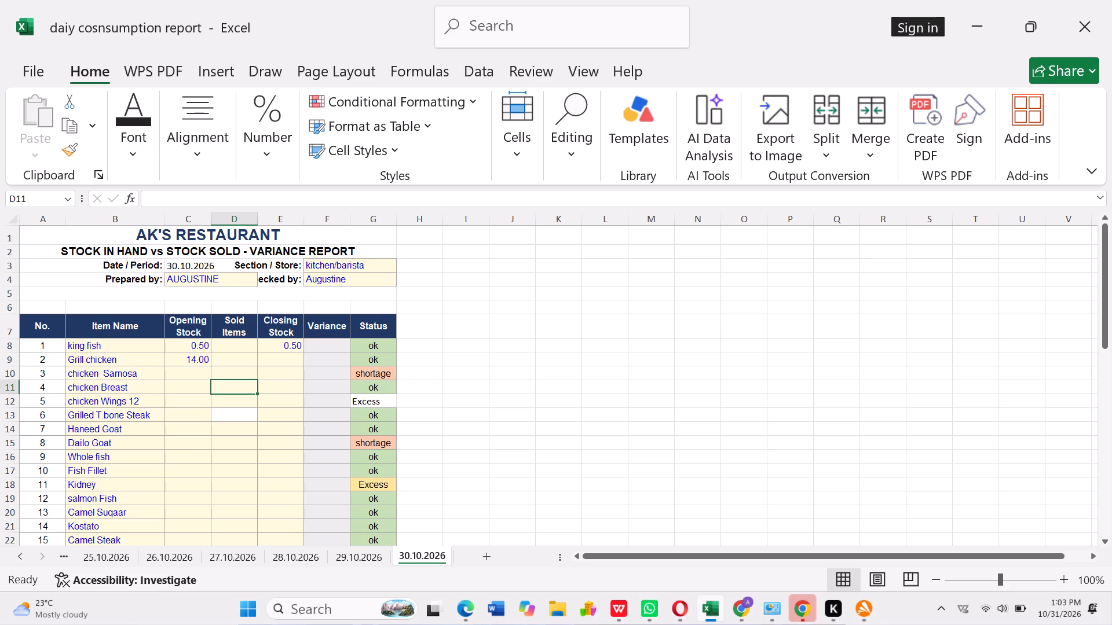
pyautogui.click(290, 364)
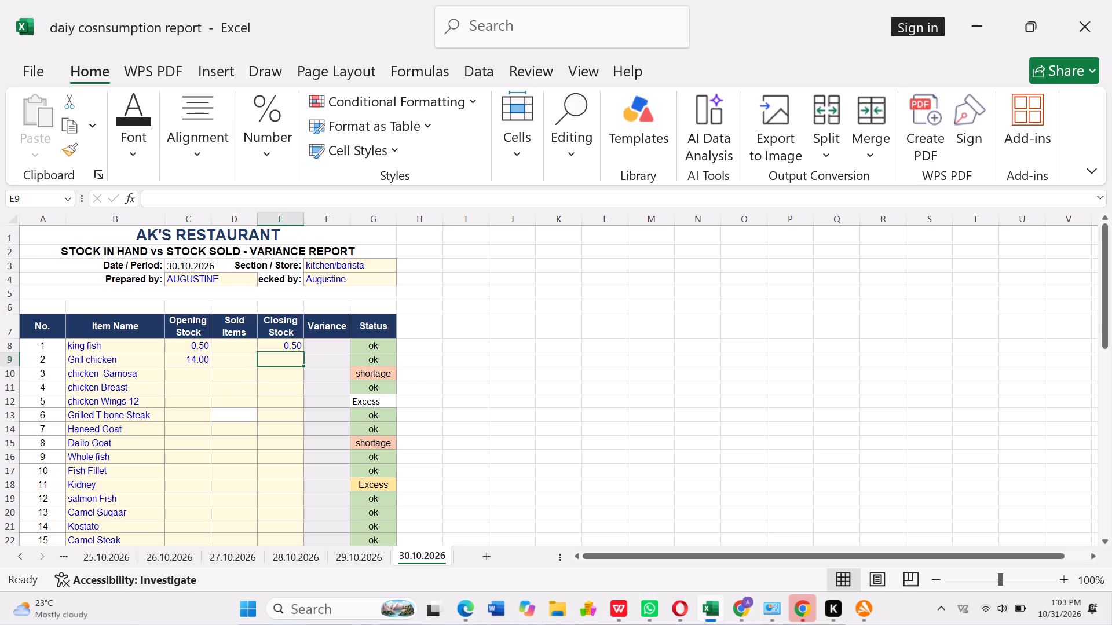
pyautogui.press('4')
pyautogui.moveTo(279, 401); pyautogui.dragTo(280, 395)
# Enter the chicken Samosa Opening Stock as 25 and its Closing Stock as 4.
pyautogui.click(177, 374)
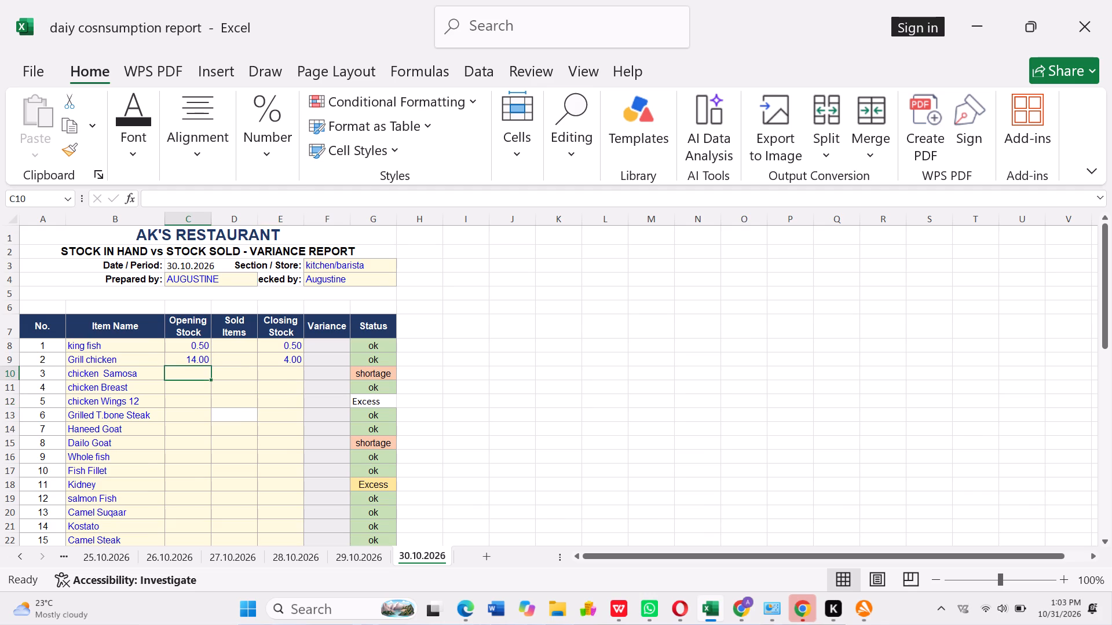
pyautogui.write('25')
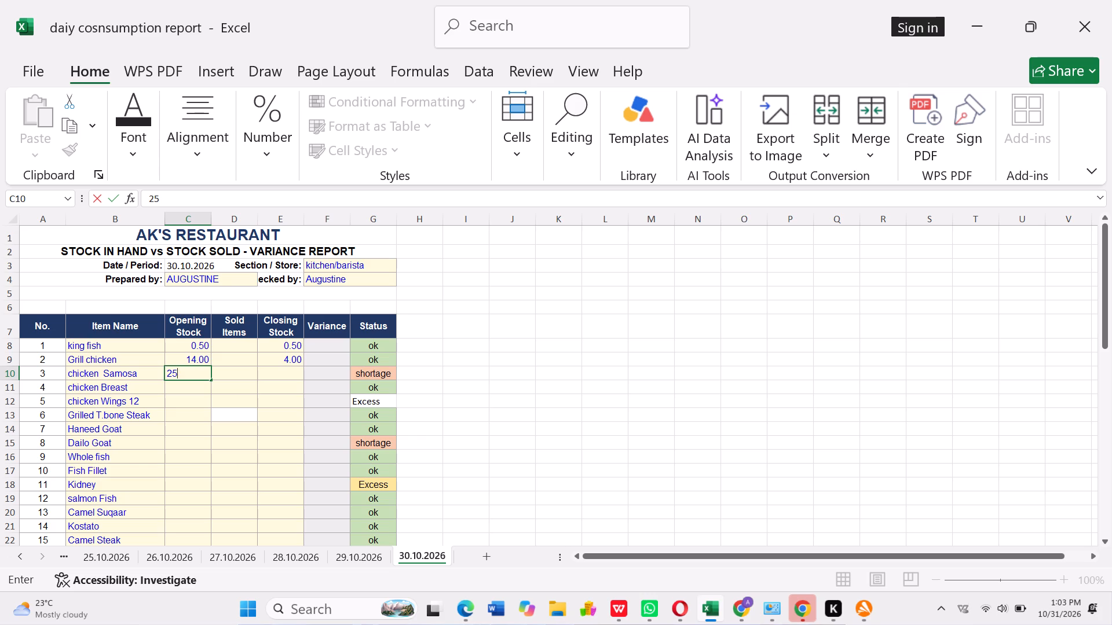
pyautogui.click(273, 378)
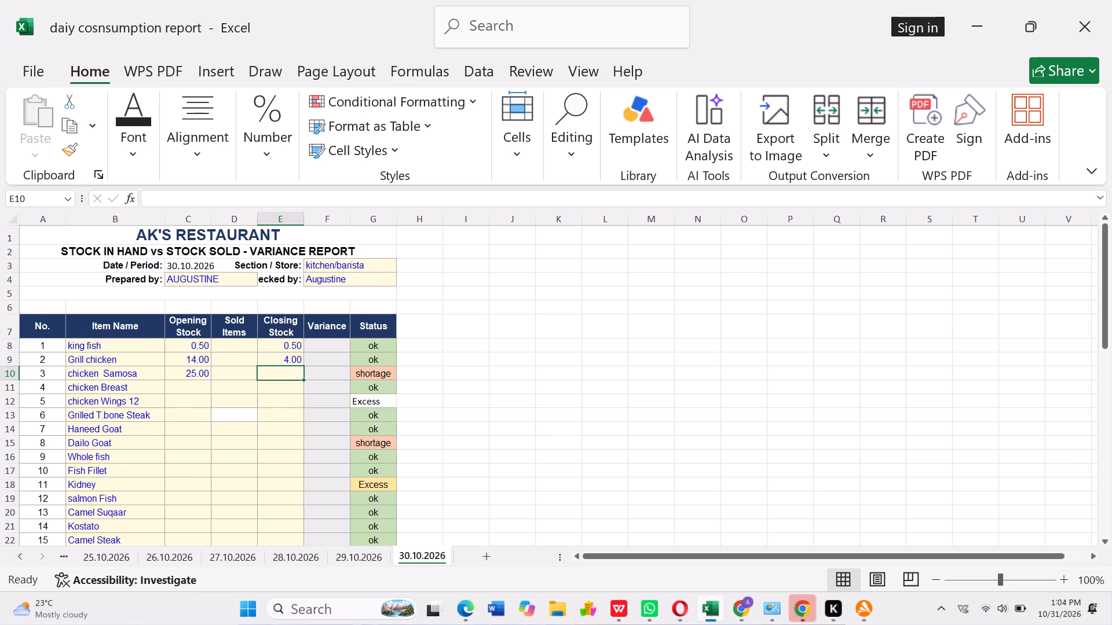
pyautogui.press('4')
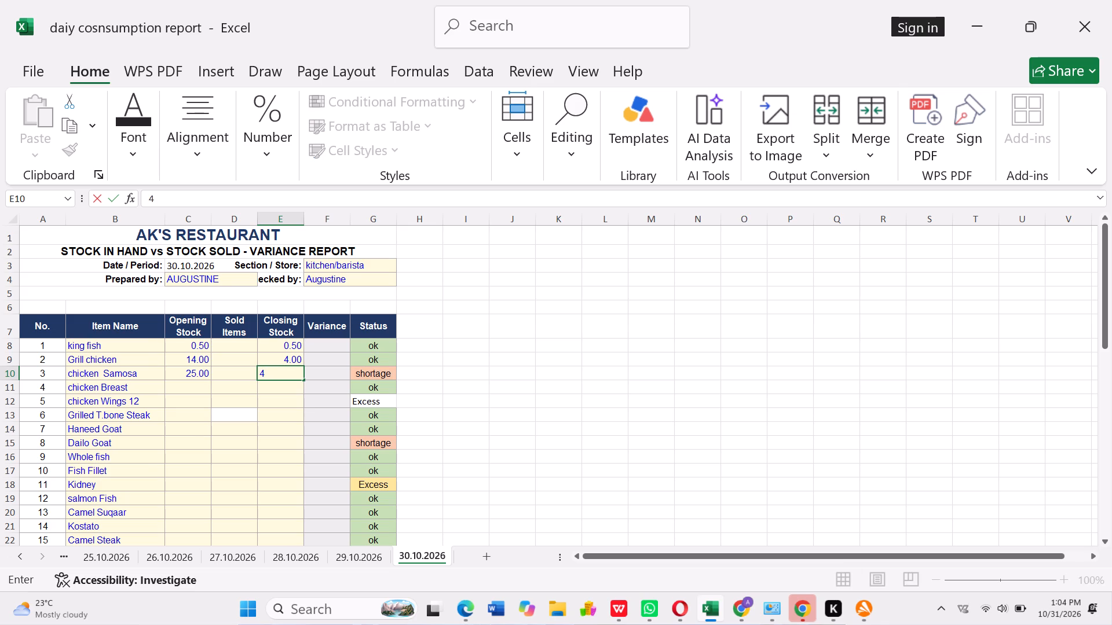
pyautogui.click(261, 402)
# Enter the chicken Breast Opening Stock as 19 and its Closing Stock as 2.
pyautogui.click(181, 384)
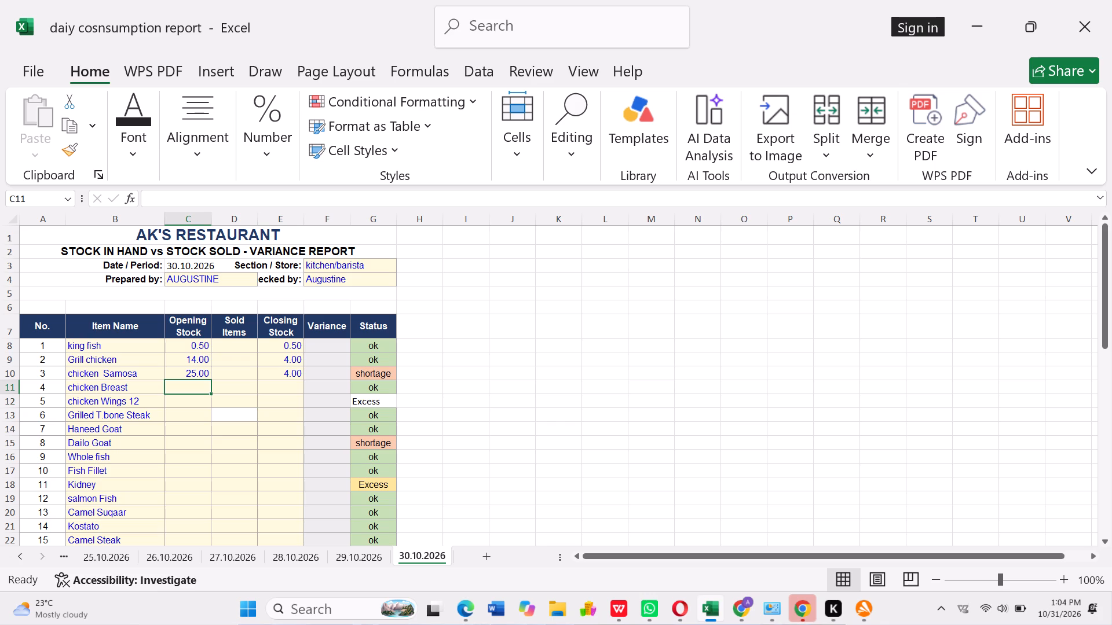
pyautogui.press('1')
pyautogui.press('9')
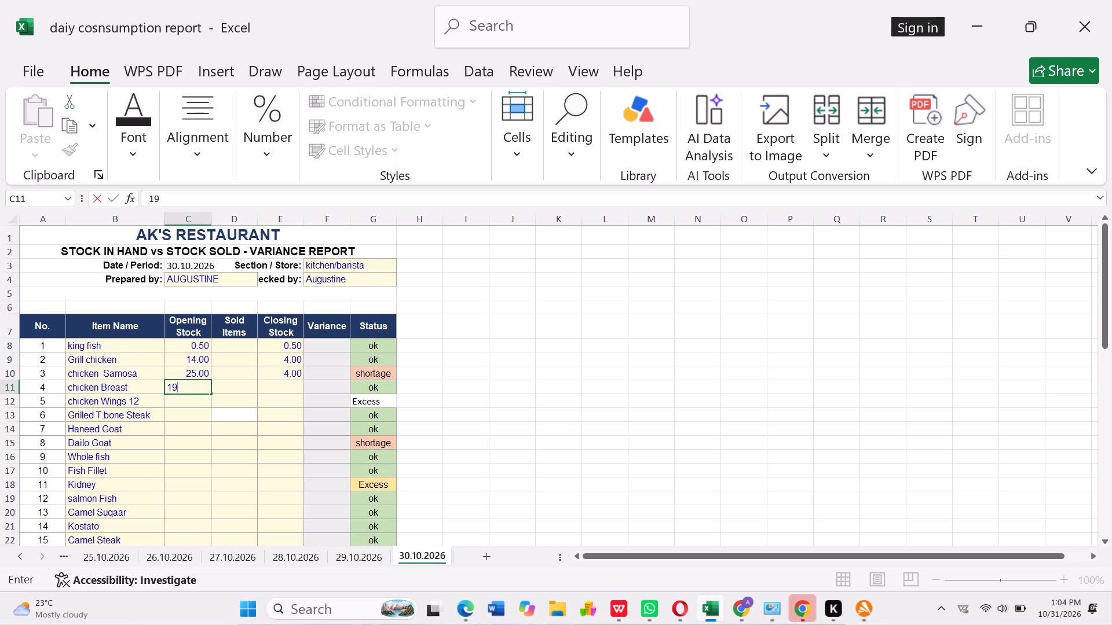
pyautogui.click(283, 389)
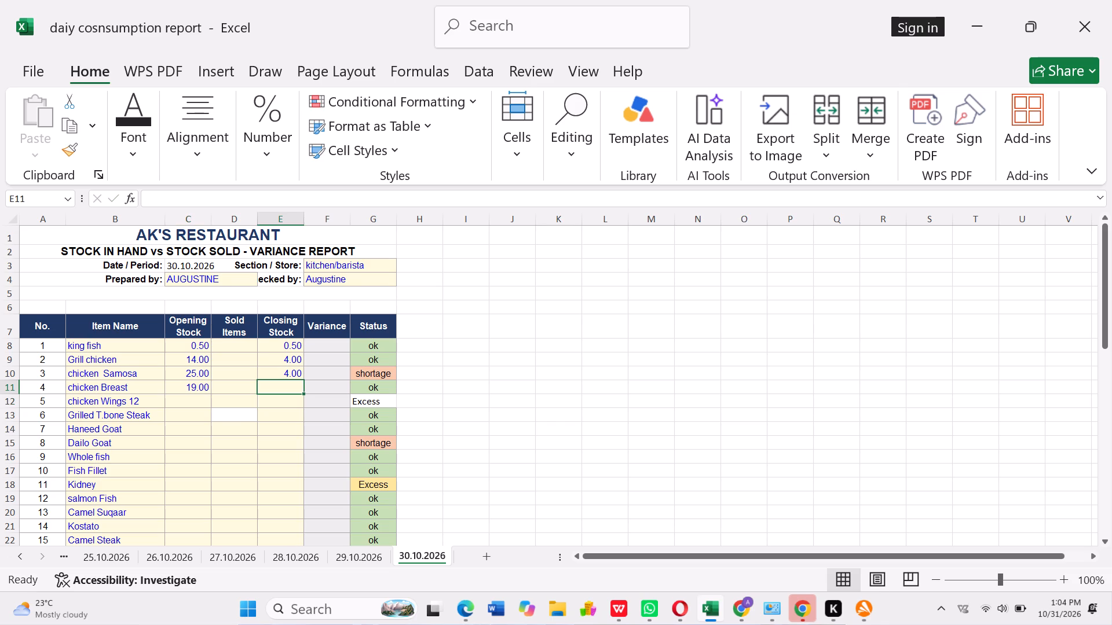
pyautogui.press('2')
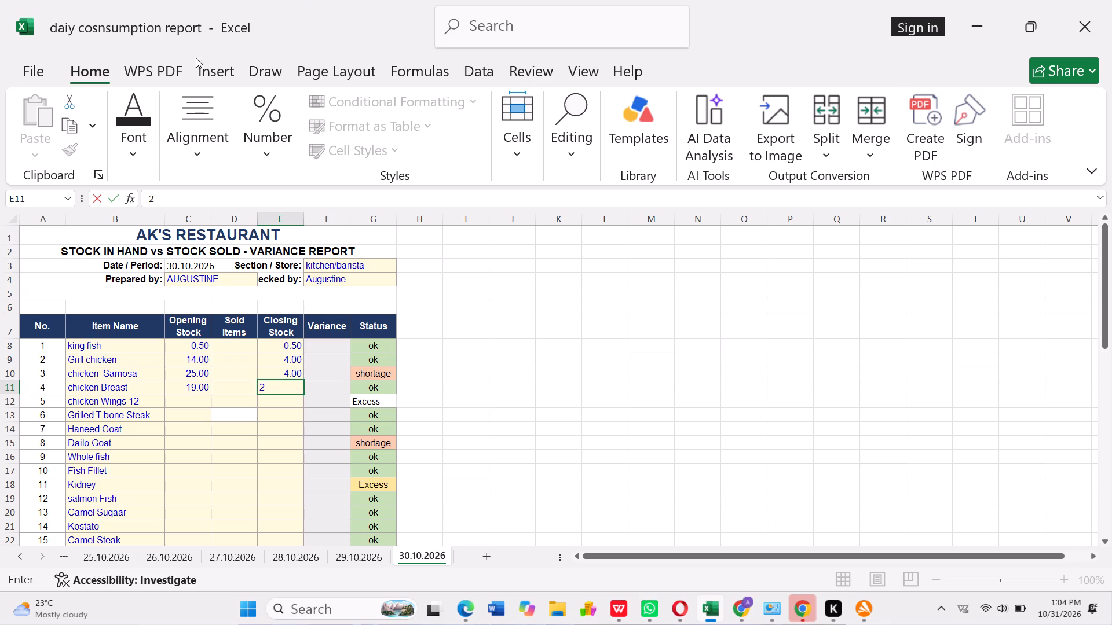
# Enter the chicken Wings 12 Opening Stock as 2 and its Closing Stock as 2.
pyautogui.click(192, 402)
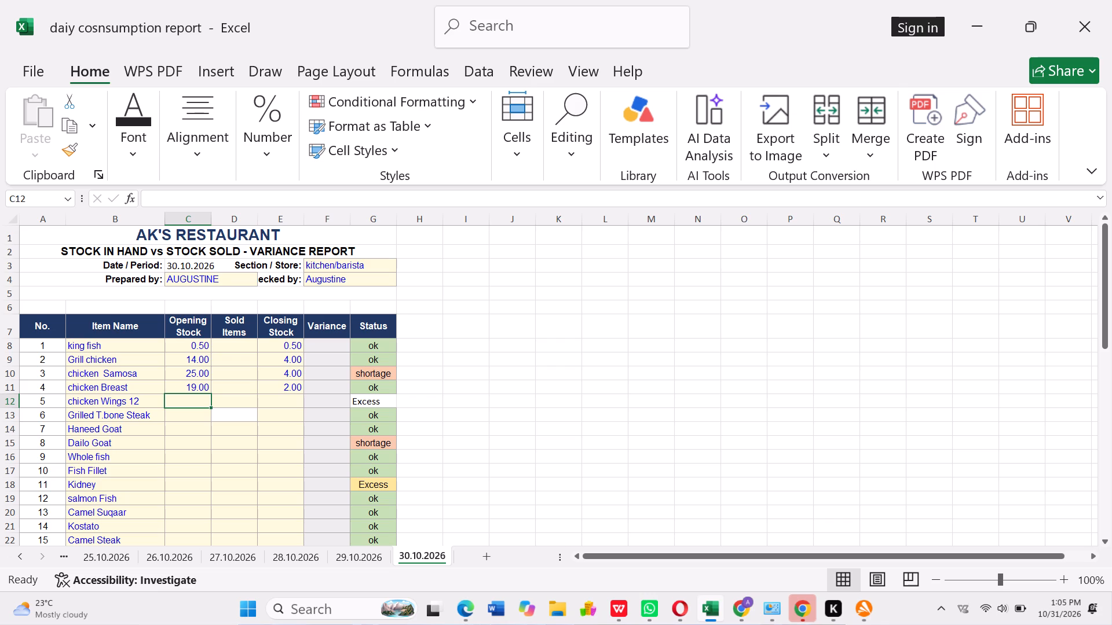
pyautogui.press('2')
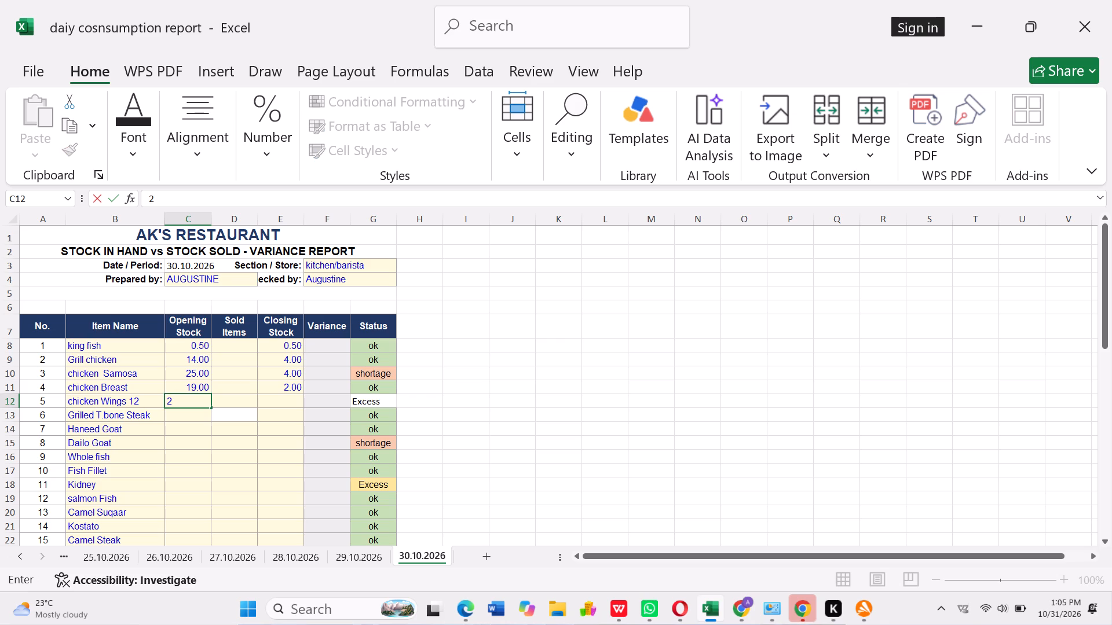
pyautogui.click(287, 399)
pyautogui.press('2')
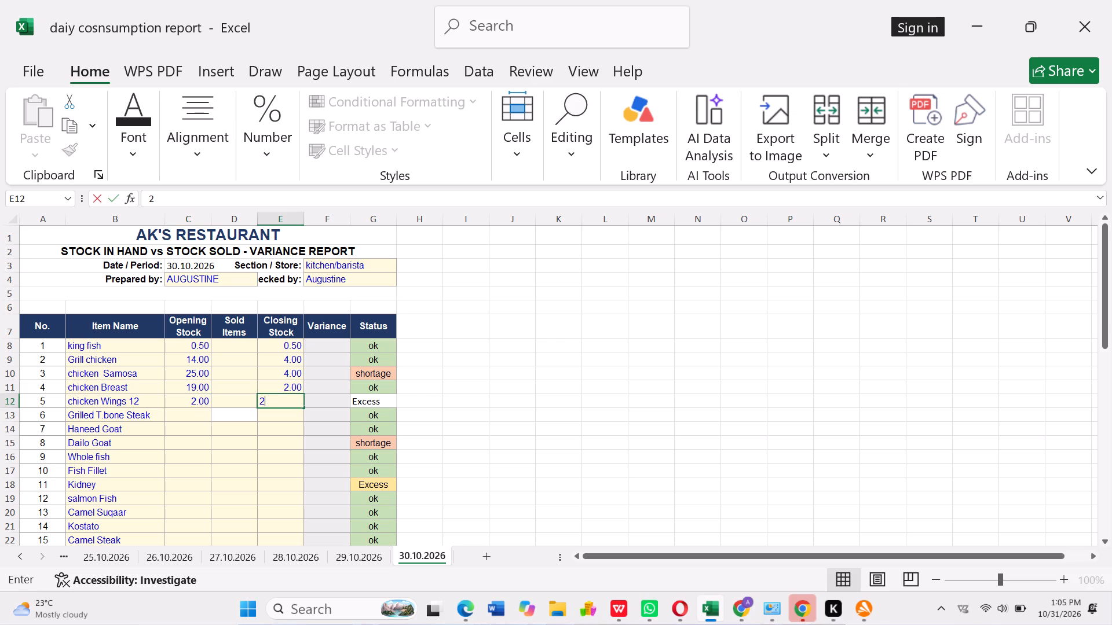
pyautogui.click(306, 452)
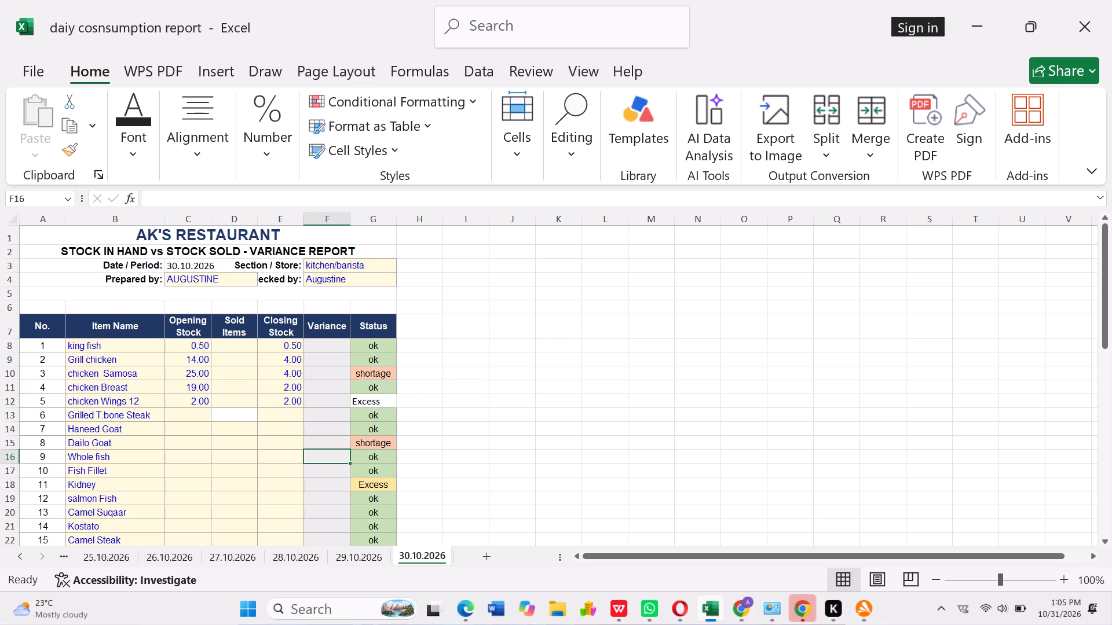
# Leave Grilled T.bone Steak blank and enter the Haneed Goat Opening Stock as 4 and Closing Stock as 3.
pyautogui.click(194, 421)
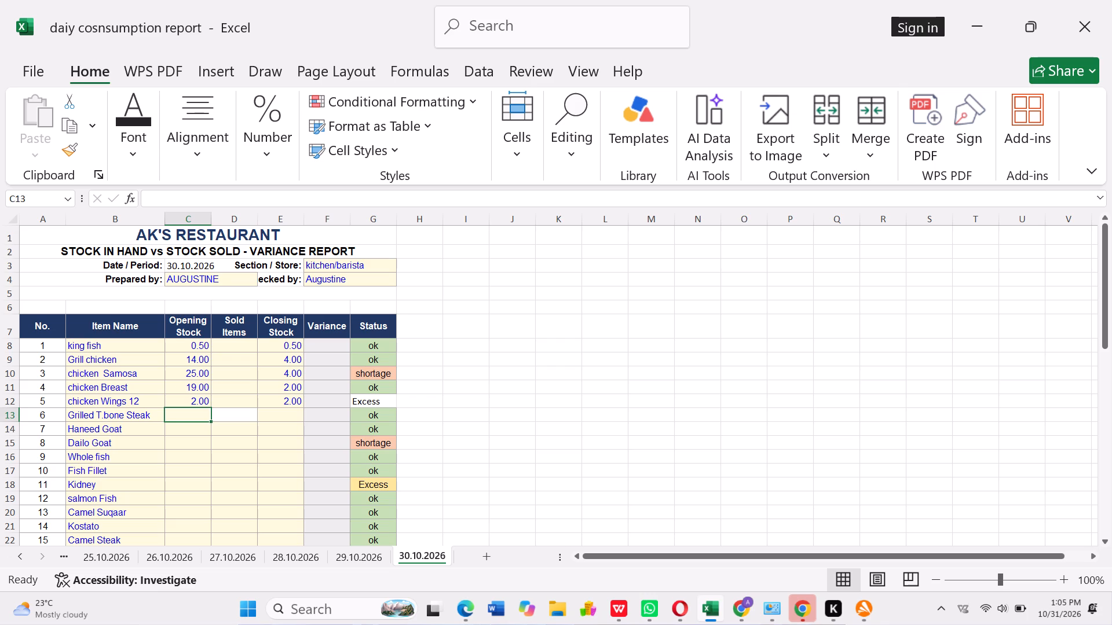
pyautogui.click(191, 428)
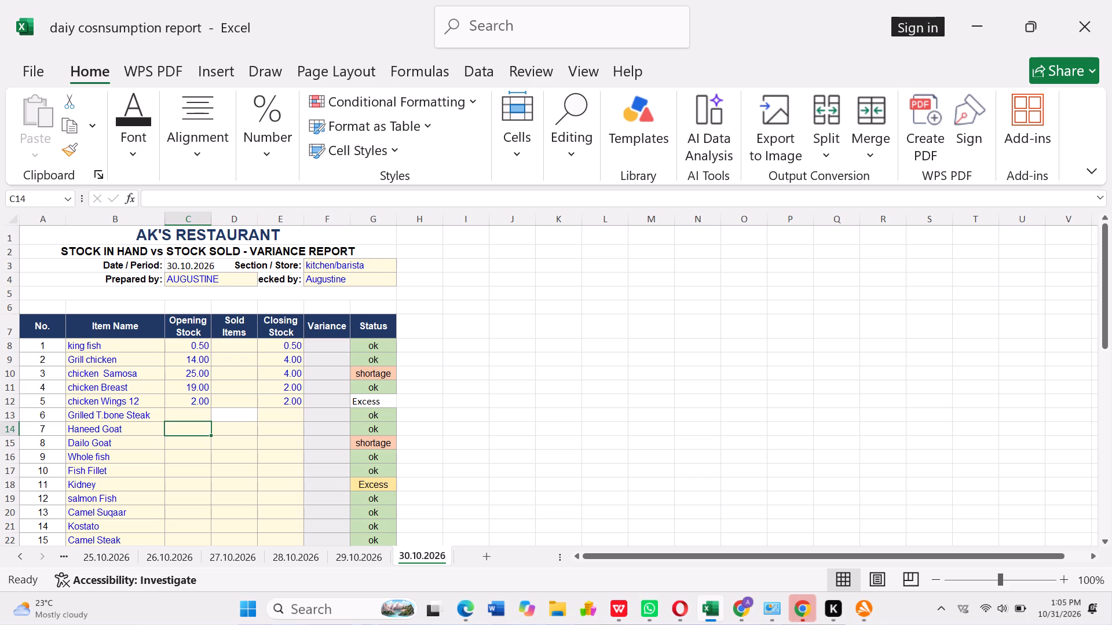
pyautogui.press('4')
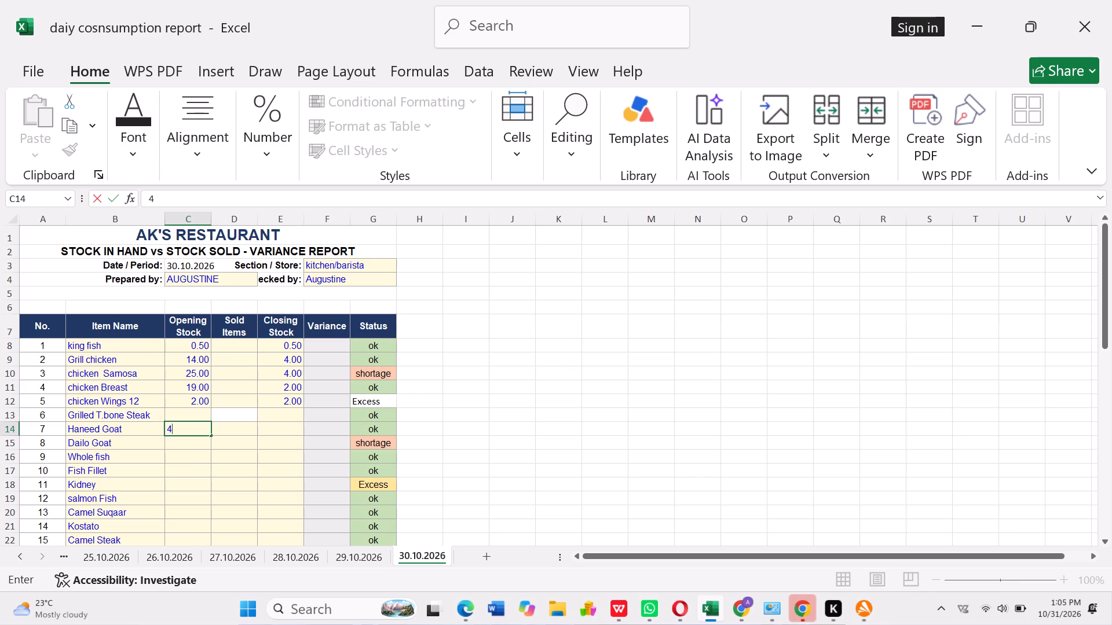
pyautogui.click(287, 432)
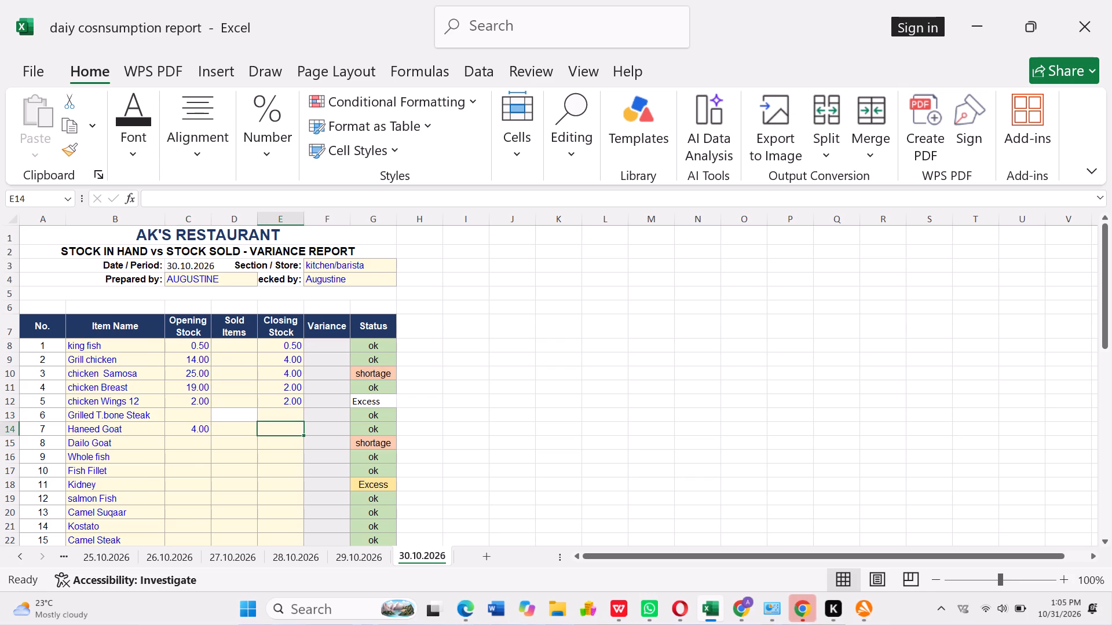
pyautogui.press('3')
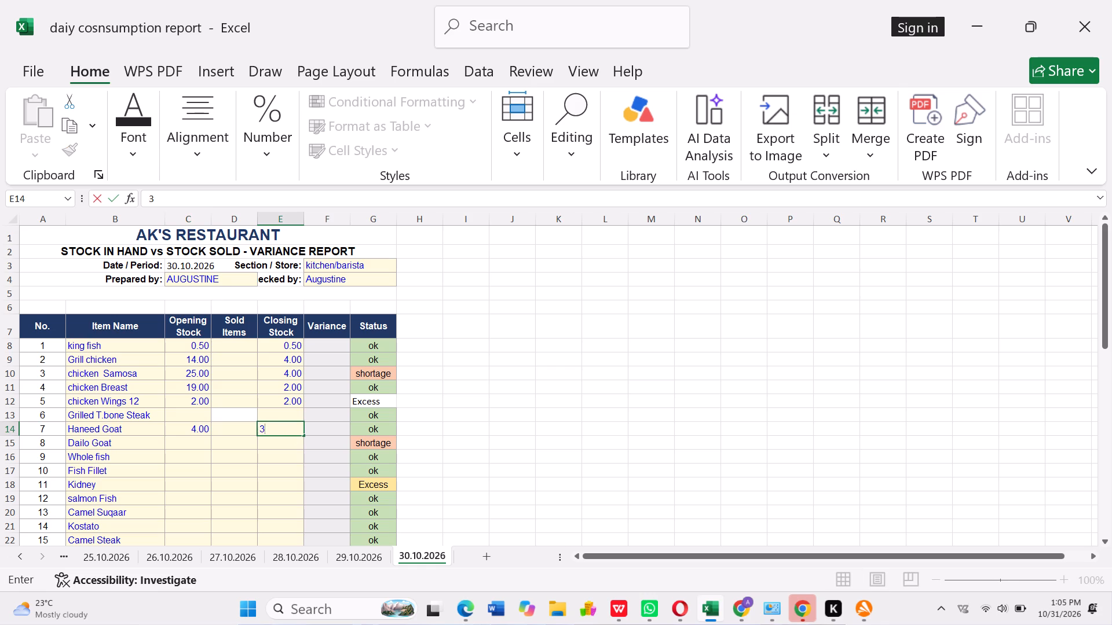
pyautogui.click(207, 481)
# Enter the Dailo Goat Opening Stock as 28 and its Closing Stock as 14.
pyautogui.click(200, 443)
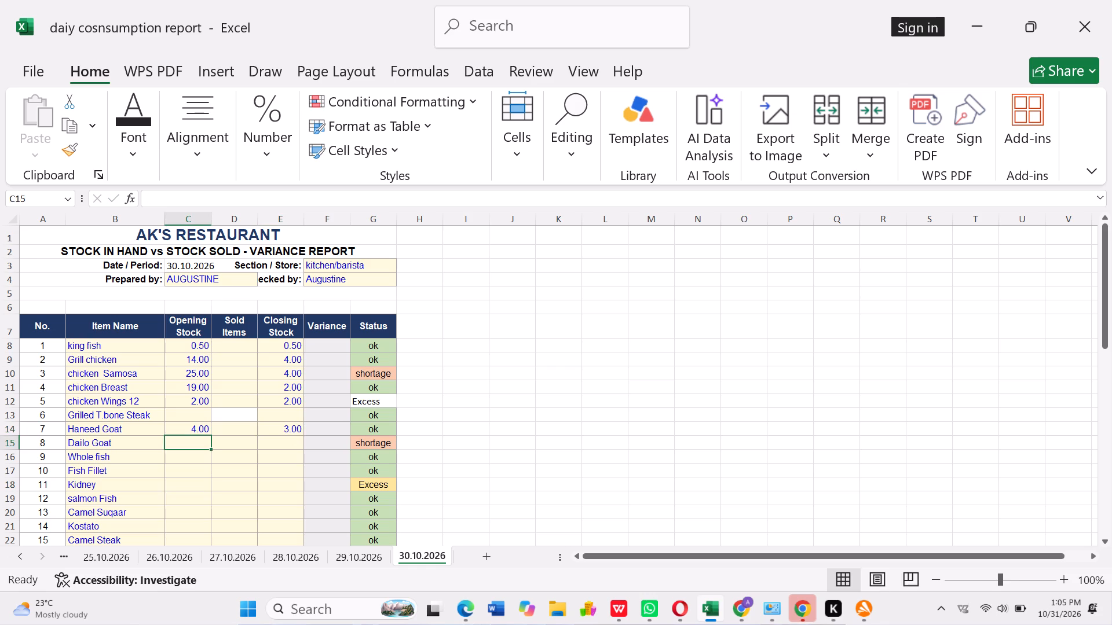
pyautogui.write('28')
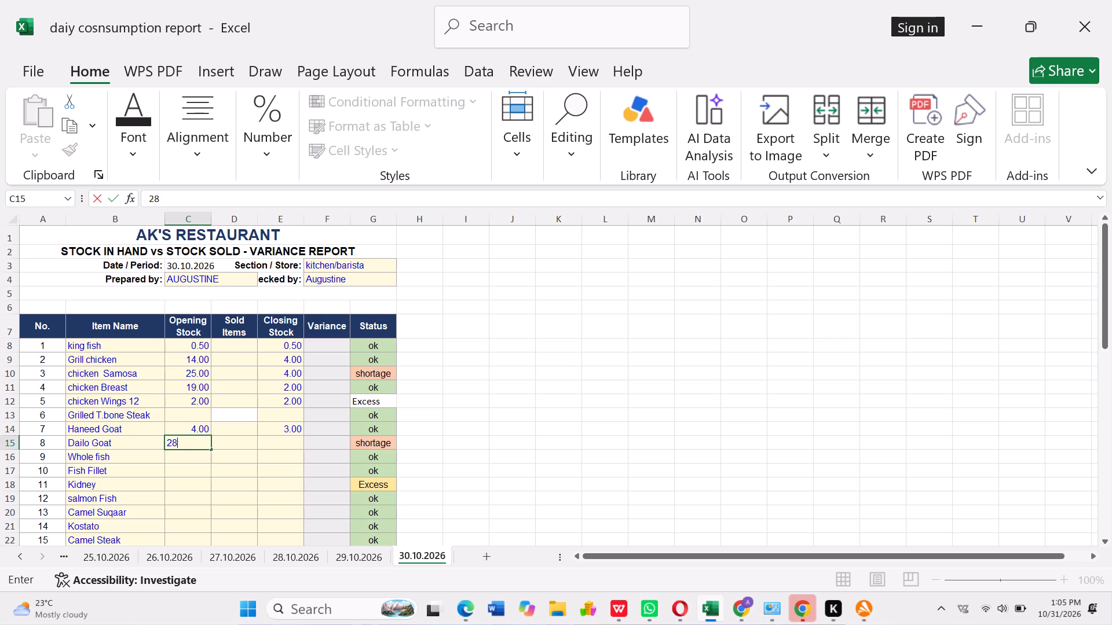
pyautogui.click(221, 445)
pyautogui.click(283, 444)
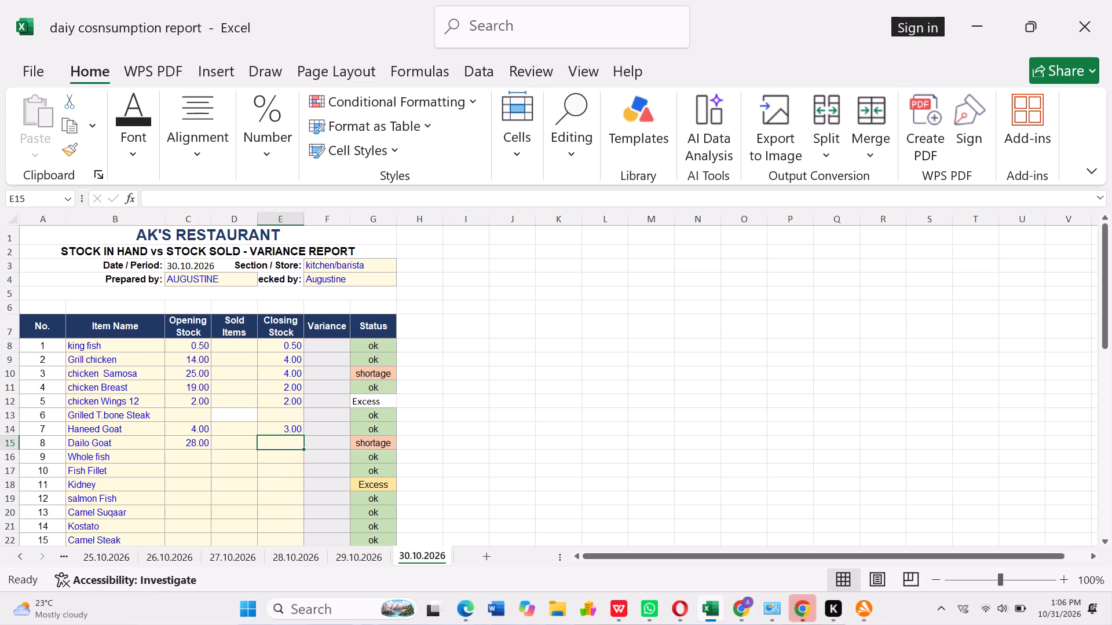
pyautogui.press('1')
pyautogui.press('4')
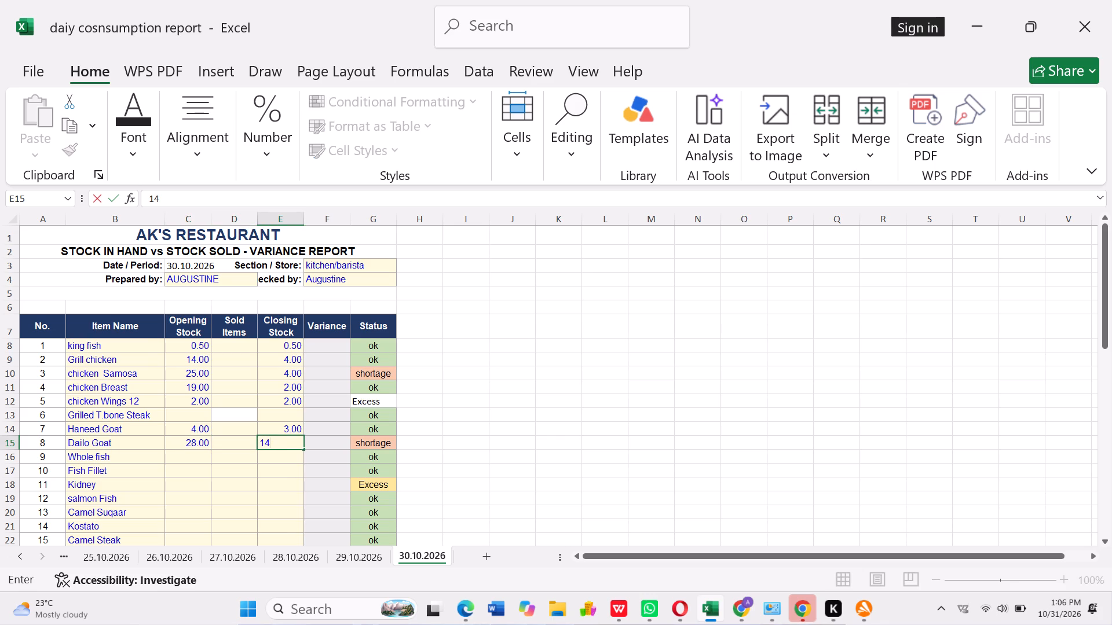
# Enter the Whole fish Opening Stock as 9 and its Closing Stock as 7.
pyautogui.click(182, 458)
pyautogui.scroll(-2, 185, 458)
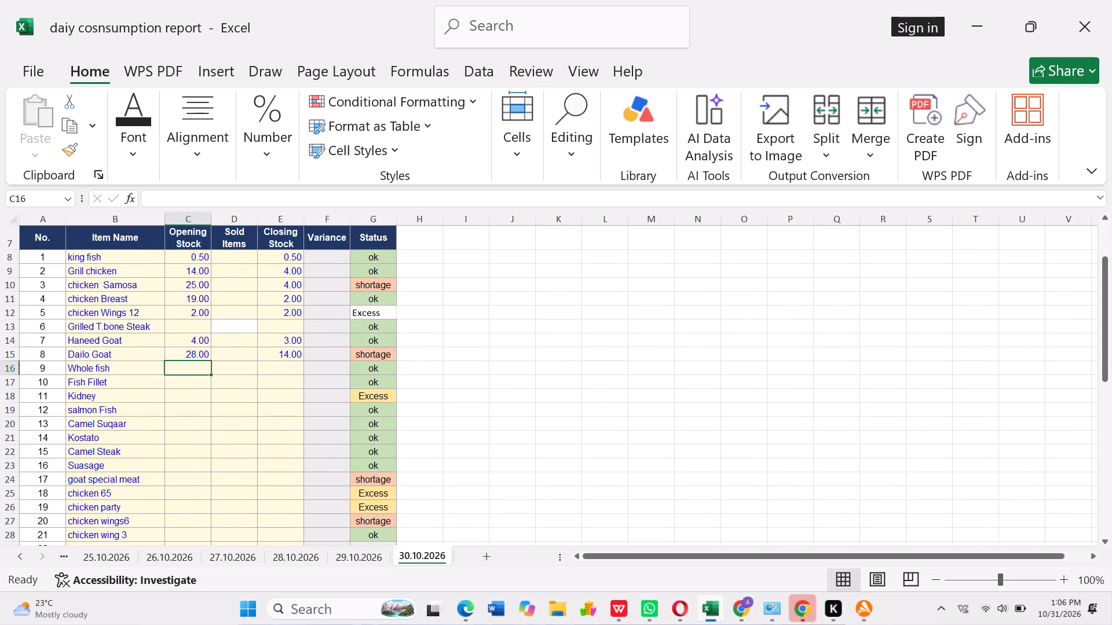
pyautogui.press('9')
pyautogui.click(294, 370)
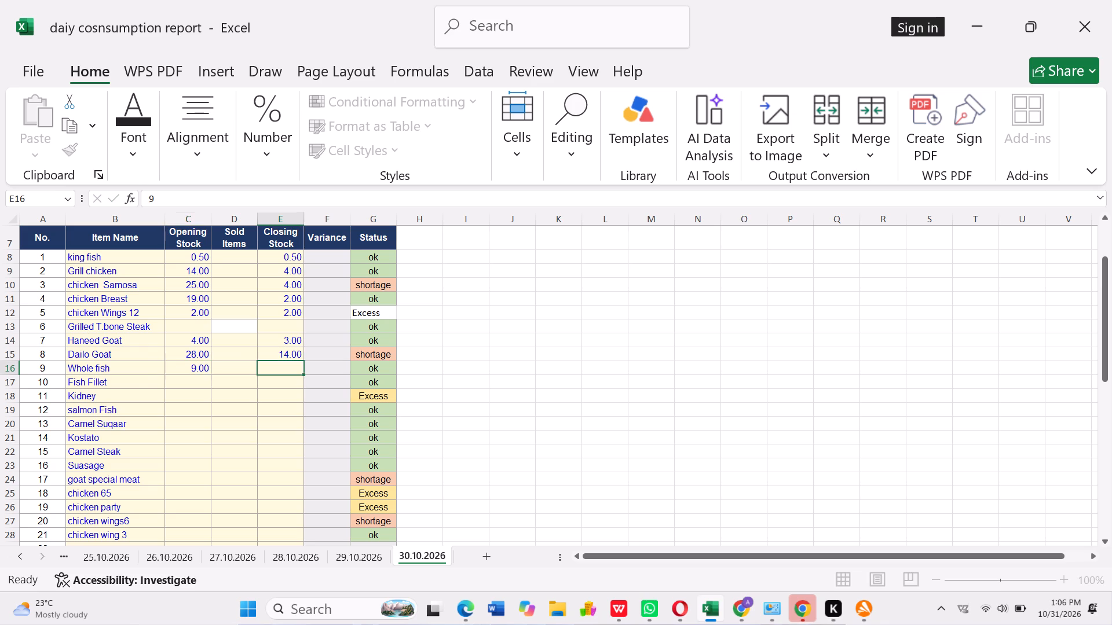
pyautogui.press('7')
# Enter the Fish Fillet Opening Stock as 10 and its Closing Stock as 4.
pyautogui.click(215, 413)
pyautogui.click(177, 378)
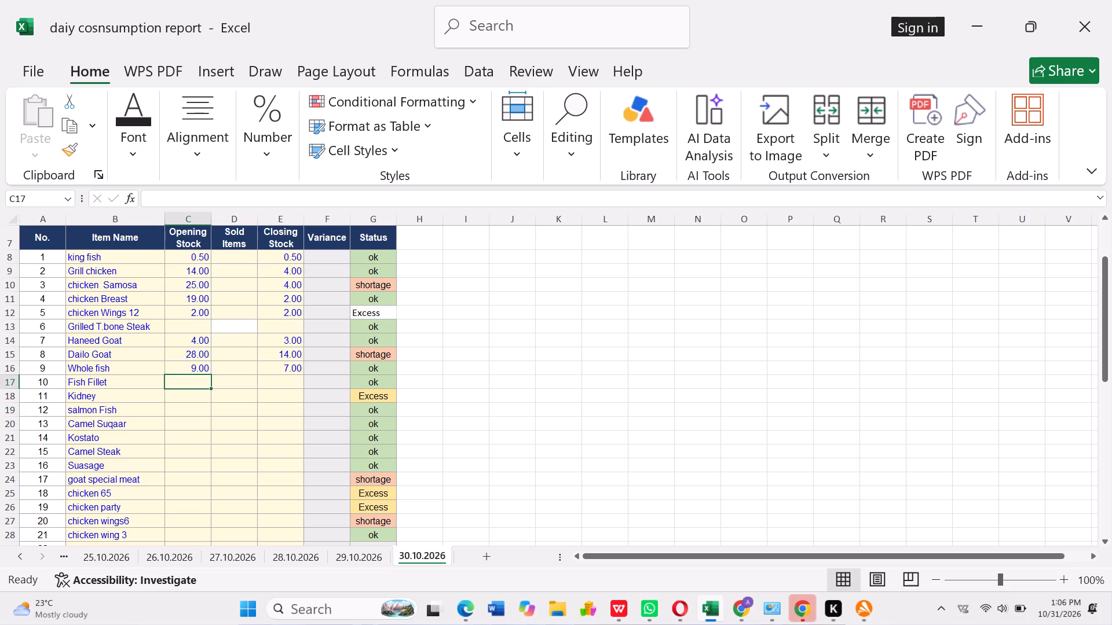
pyautogui.write('10')
pyautogui.click(273, 381)
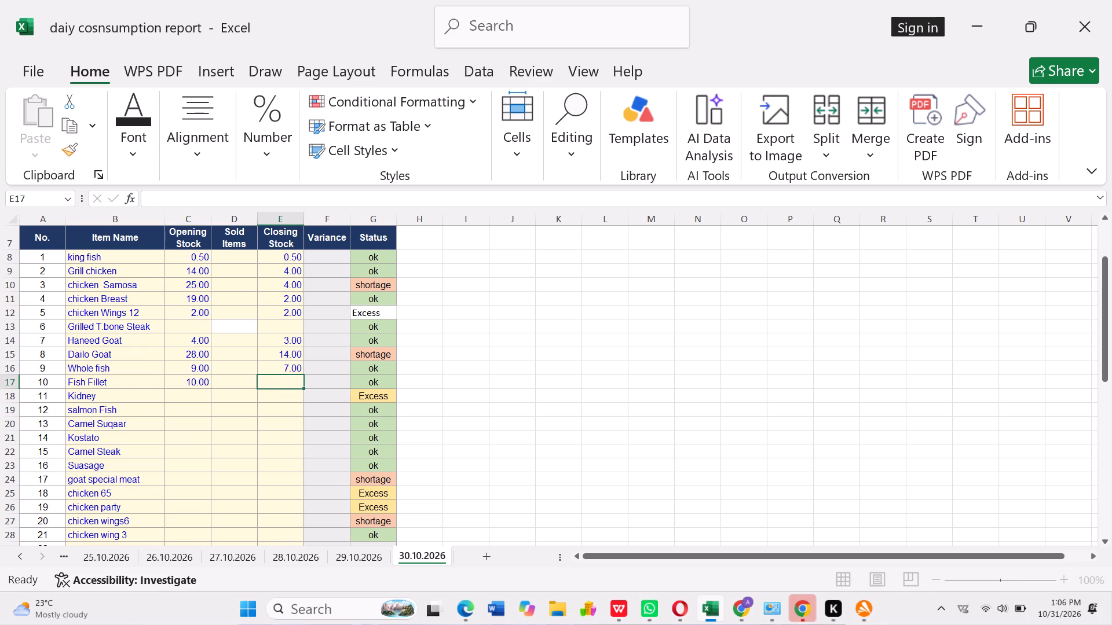
pyautogui.press('4')
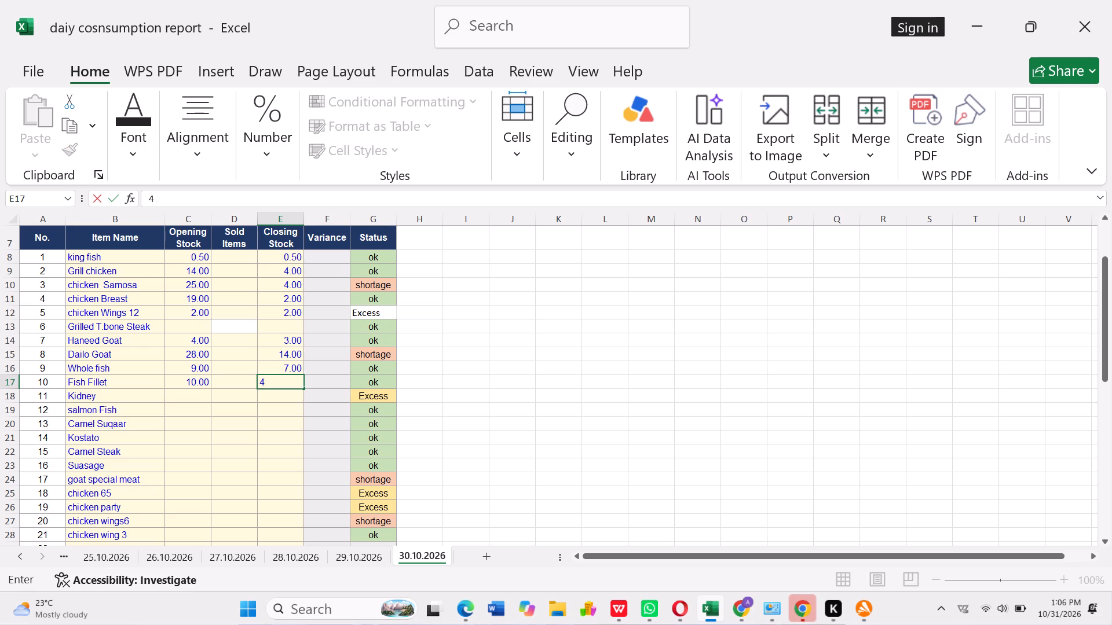
pyautogui.click(262, 429)
# Enter the Kidney Opening Stock as 6 and its Closing Stock as 5.
pyautogui.click(182, 397)
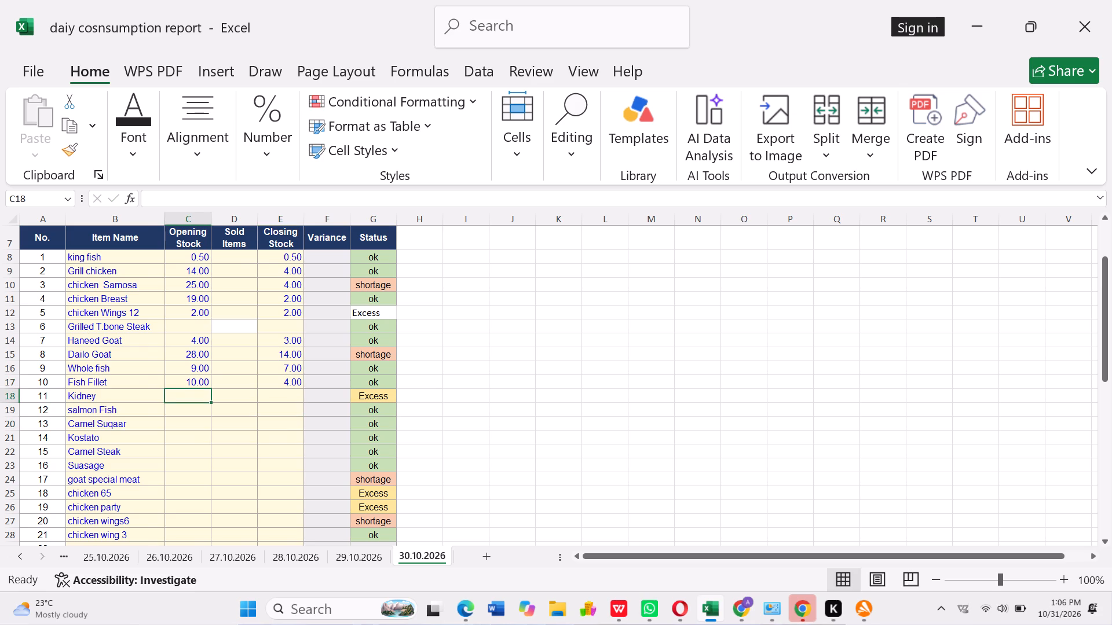
pyautogui.press('6')
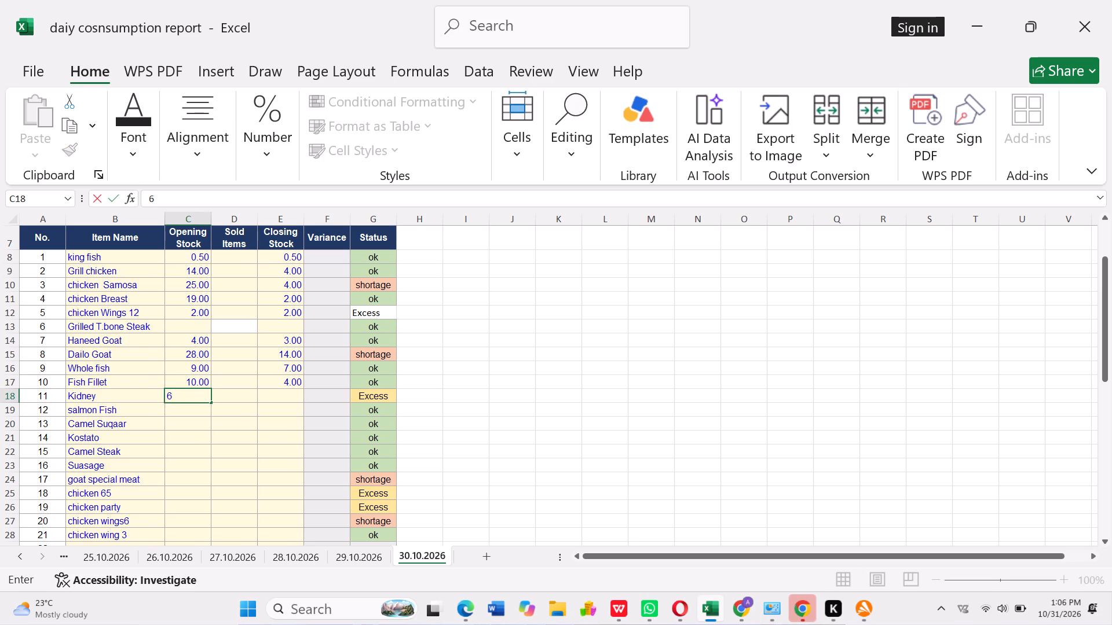
pyautogui.click(285, 400)
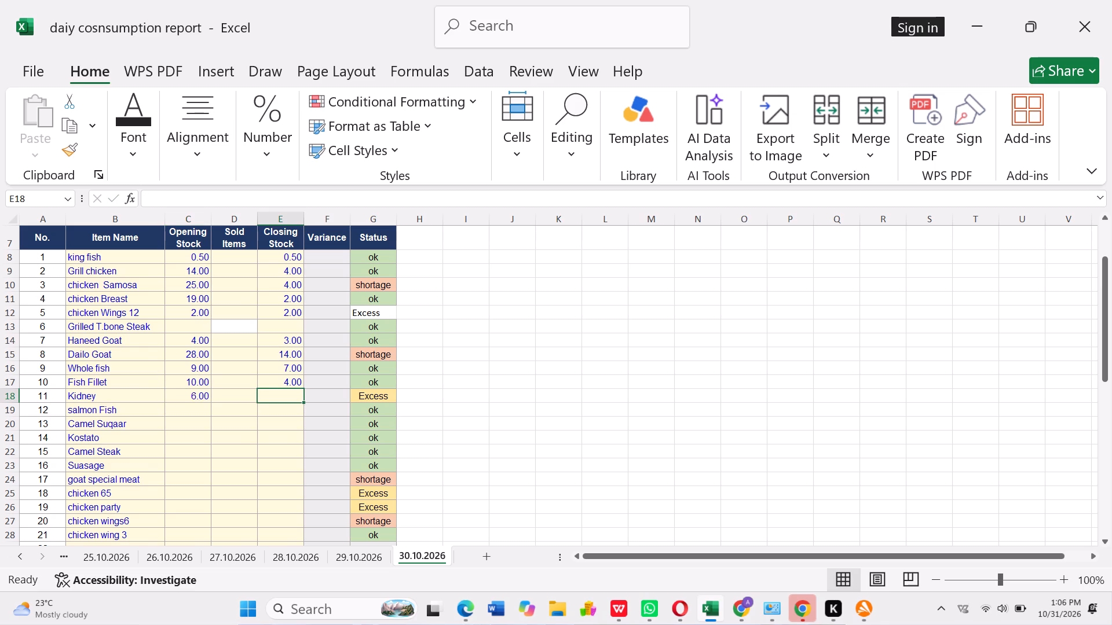
pyautogui.press('5')
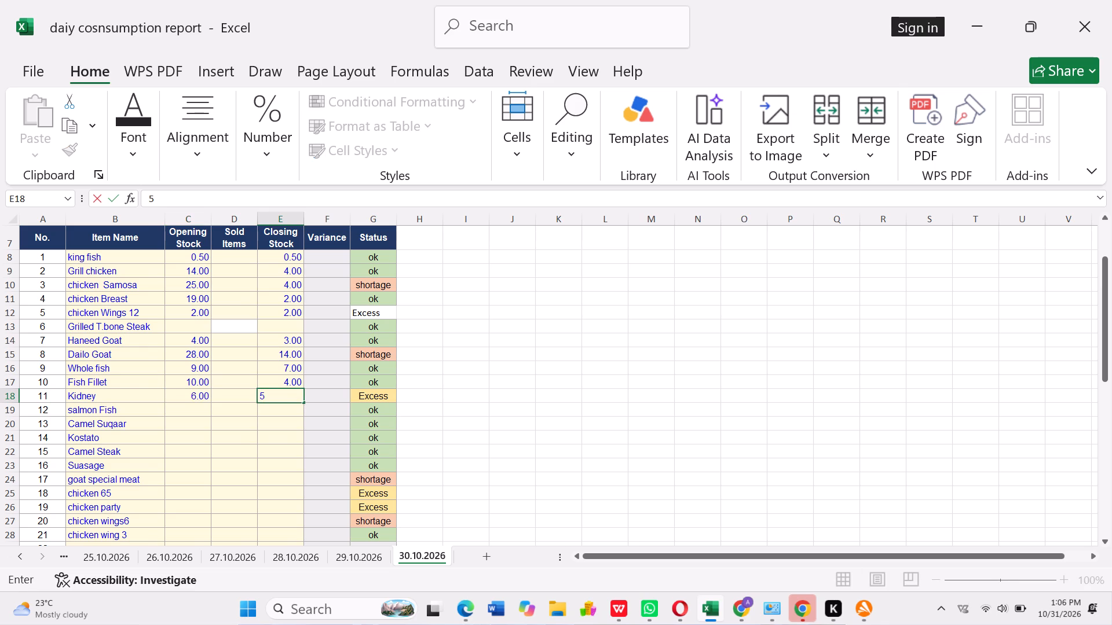
# Enter the salmon Fish Opening Stock as 4.5 and its Closing Stock as 1.5.
pyautogui.click(185, 408)
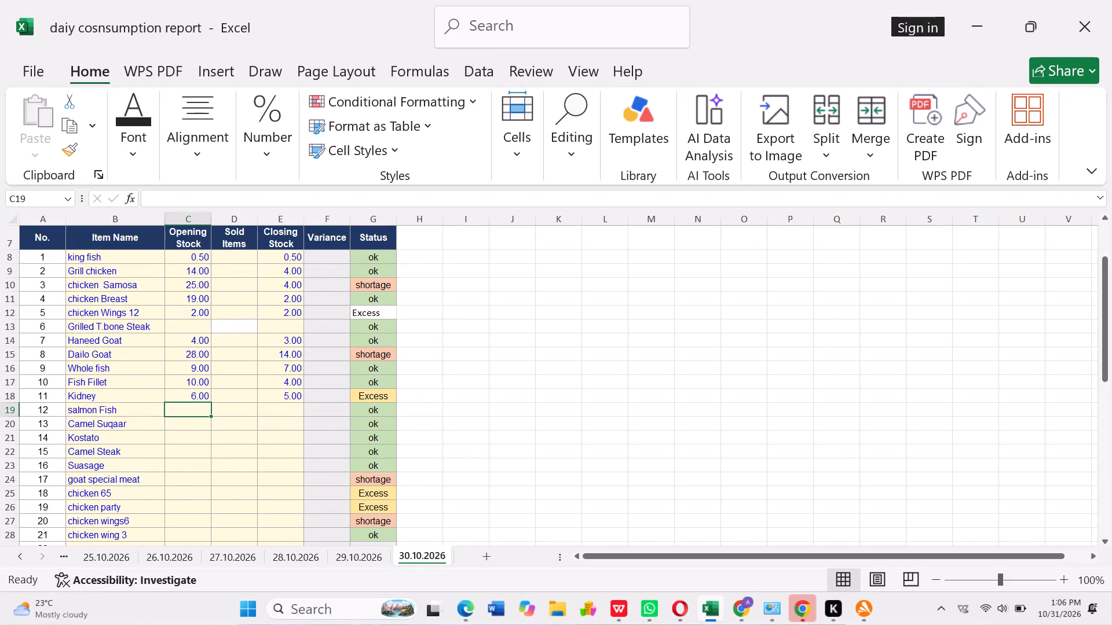
pyautogui.press('4')
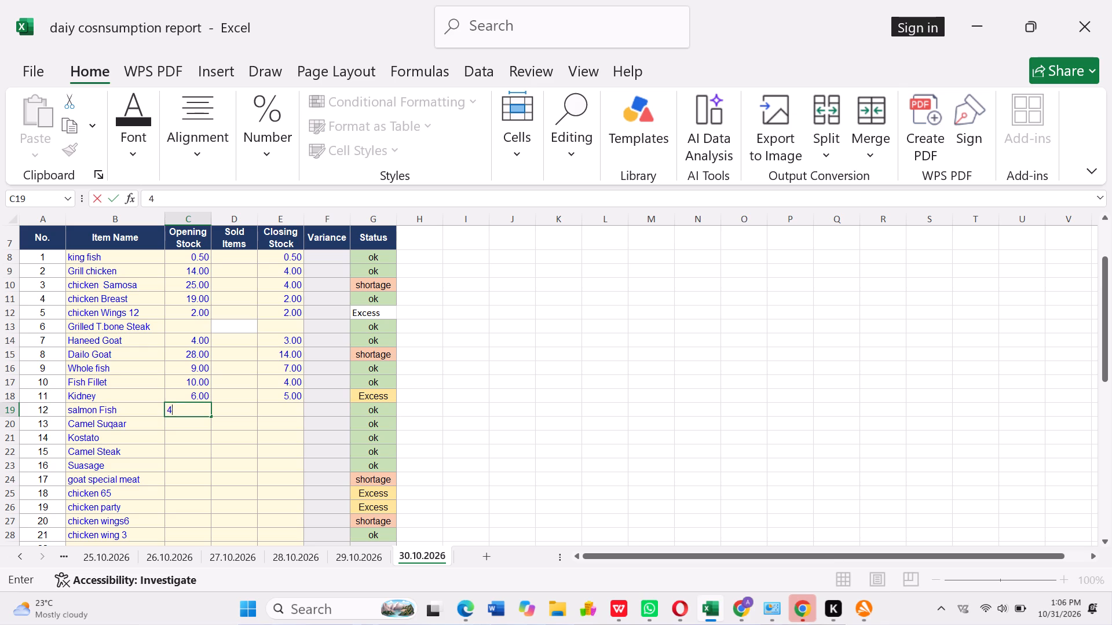
pyautogui.write('.5')
pyautogui.click(268, 411)
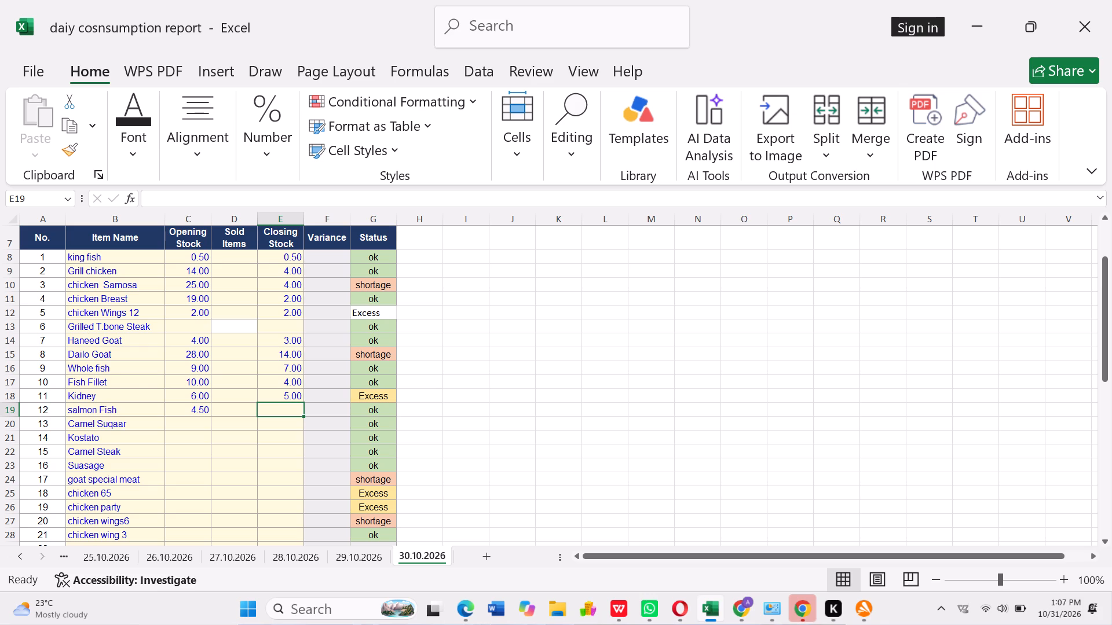
pyautogui.press('1')
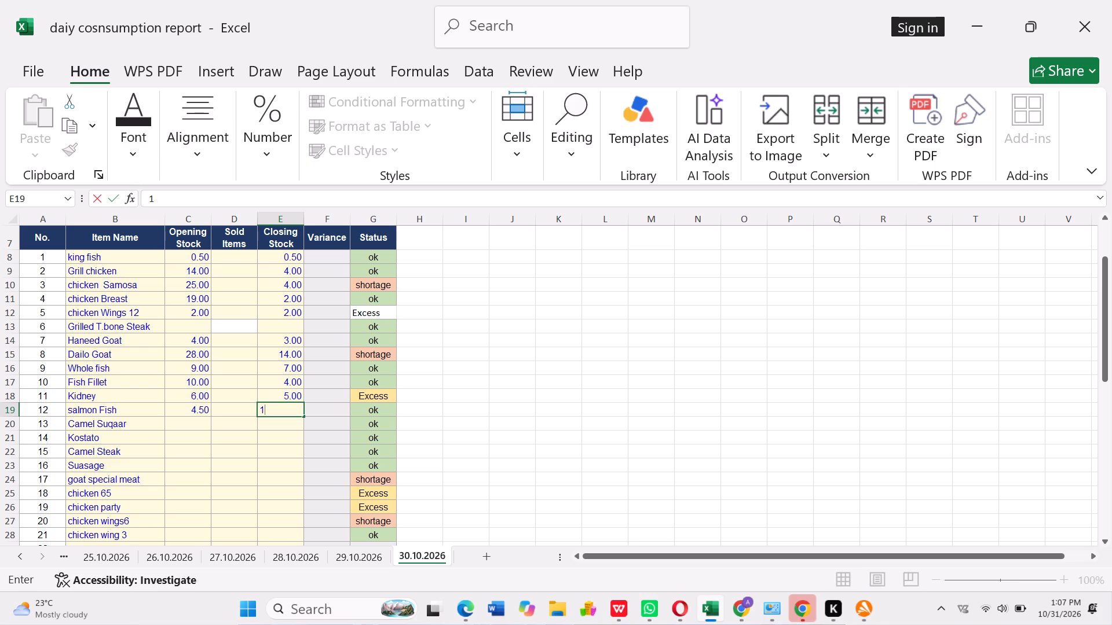
pyautogui.press('.')
pyautogui.press('5')
pyautogui.click(207, 465)
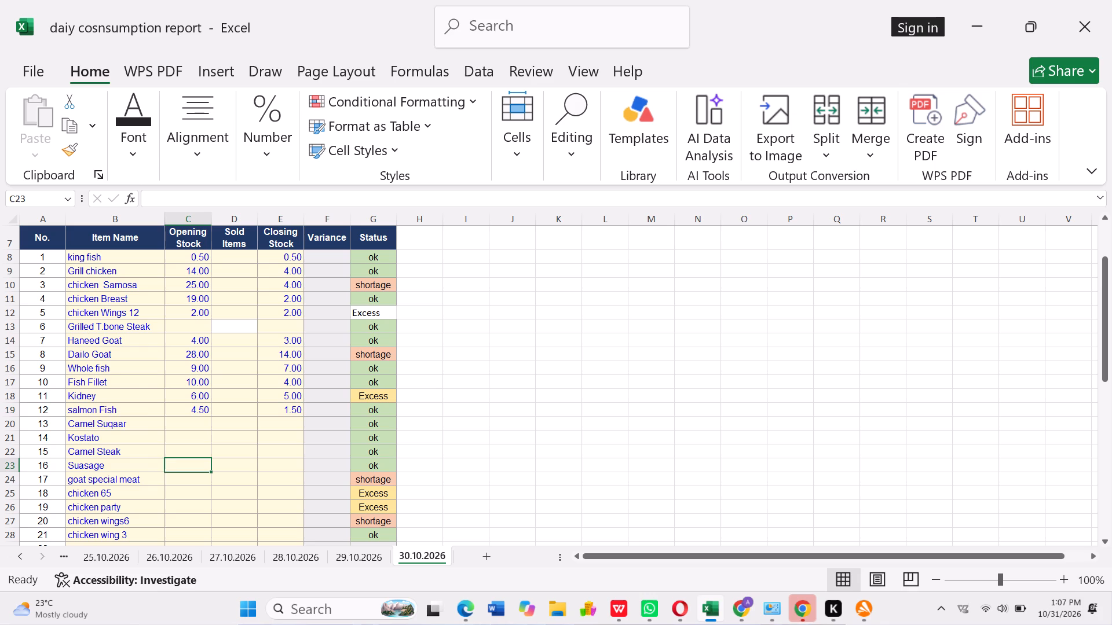
# Enter the Camel Suqaar Opening Stock as 6 and its Closing Stock as 6.
pyautogui.click(186, 426)
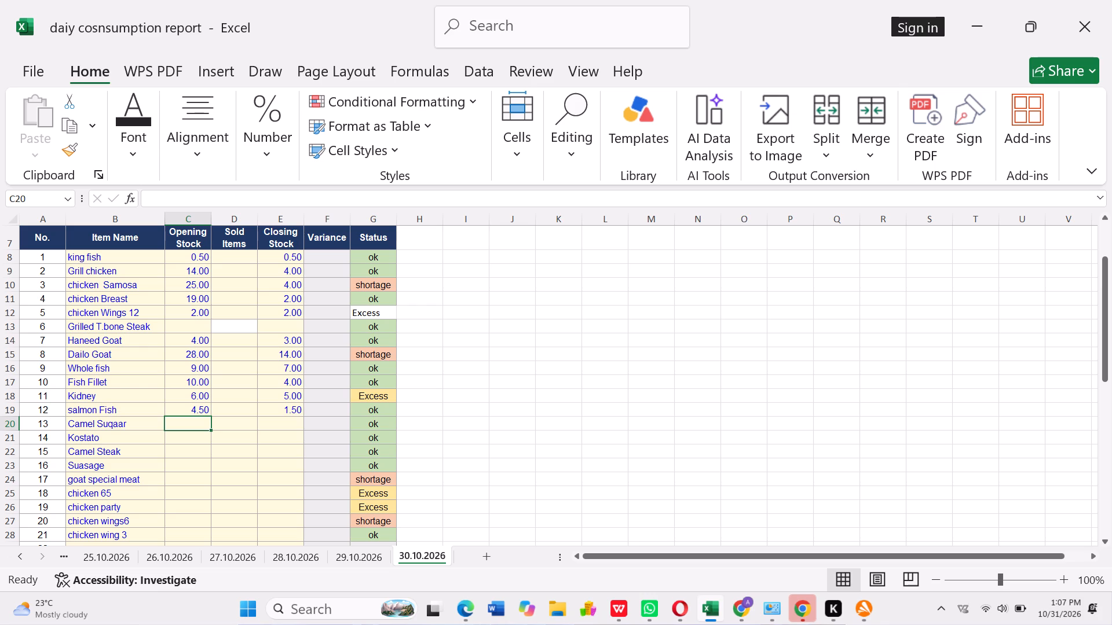
pyautogui.press('6')
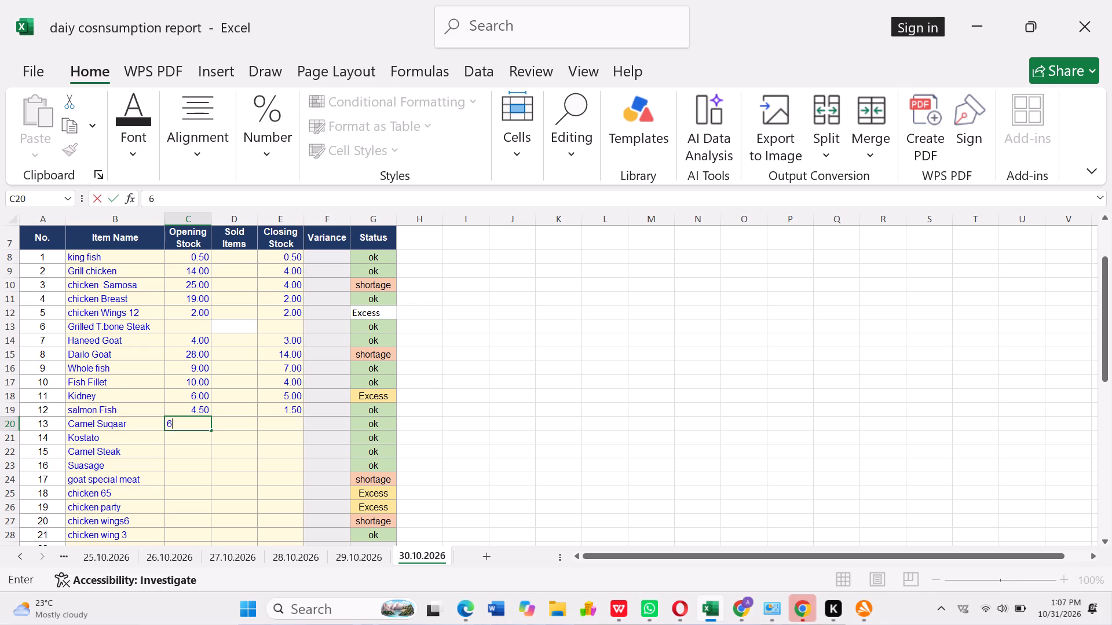
pyautogui.click(230, 451)
pyautogui.click(276, 426)
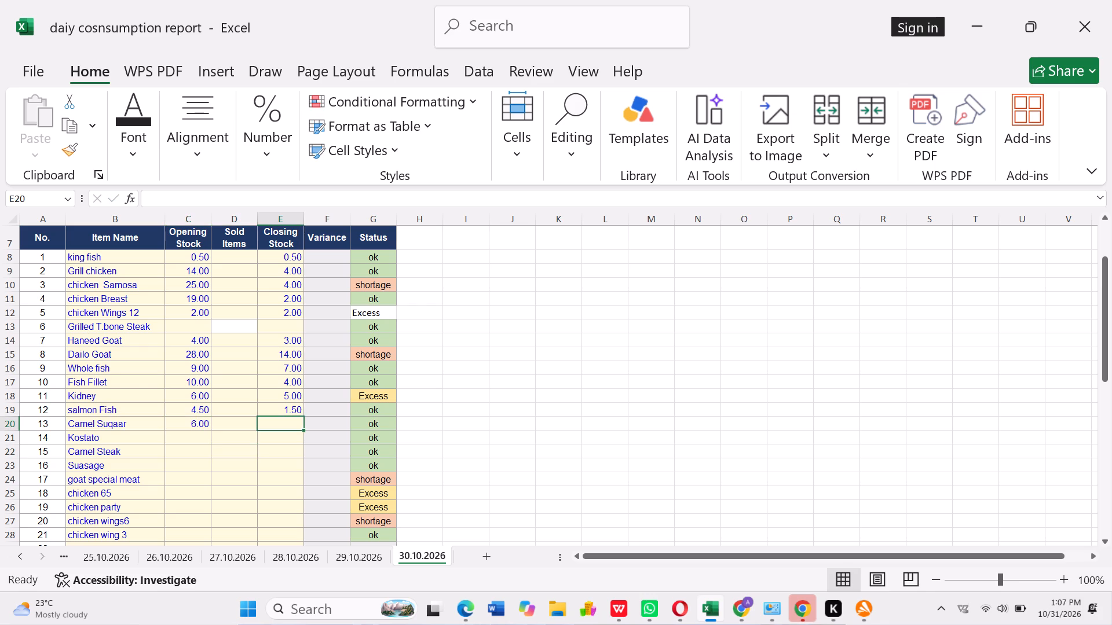
pyautogui.press('6')
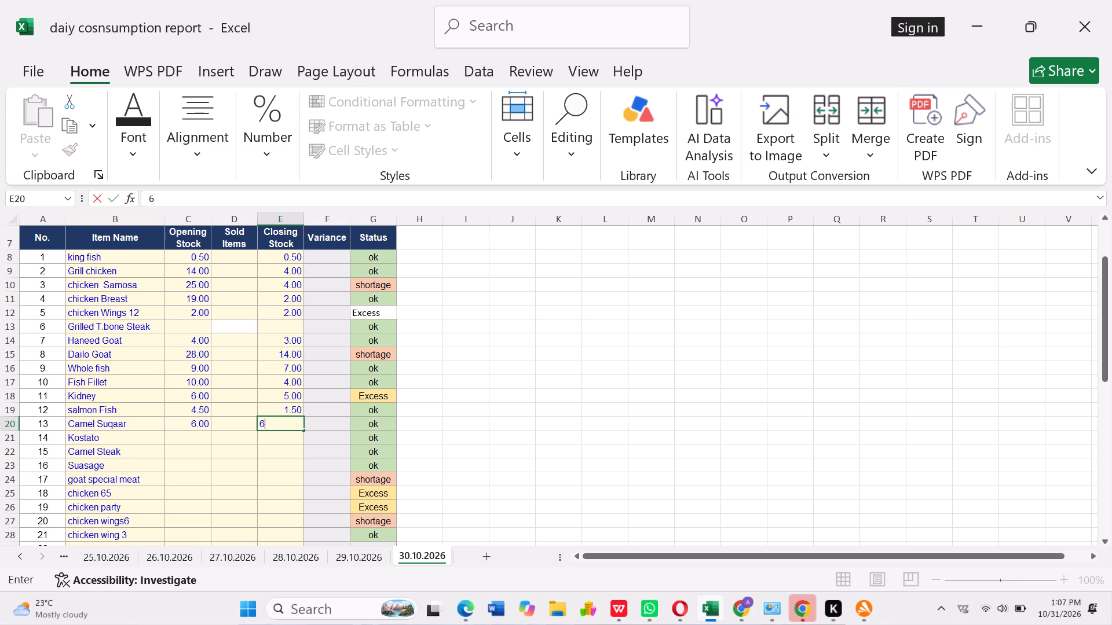
pyautogui.click(225, 462)
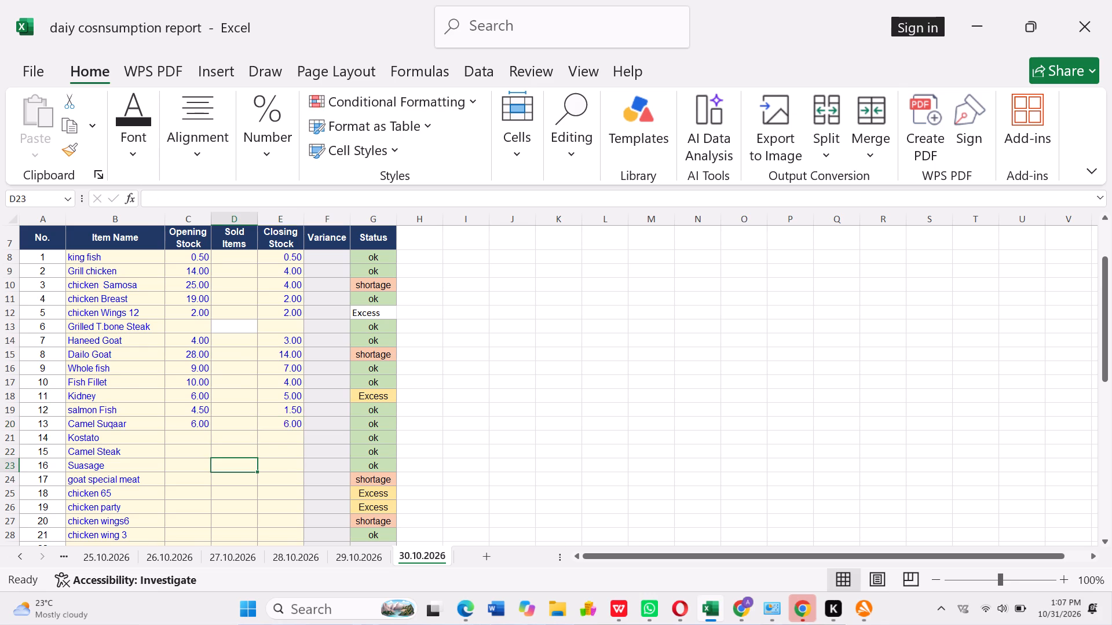
# Select the Kostato Opening Stock cell for data entry.
pyautogui.click(200, 436)
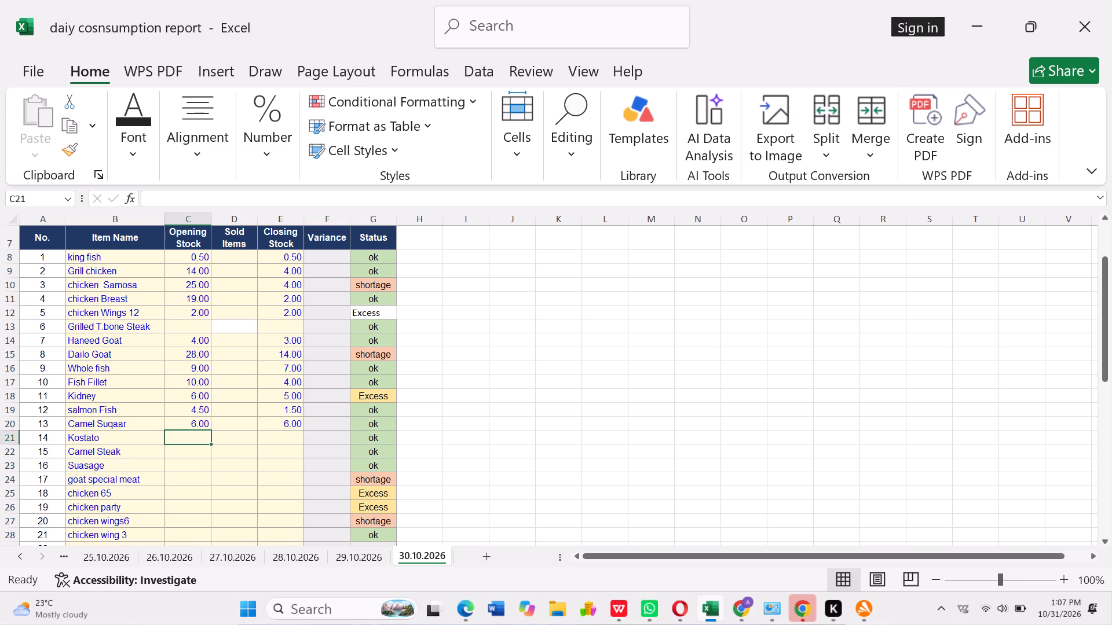
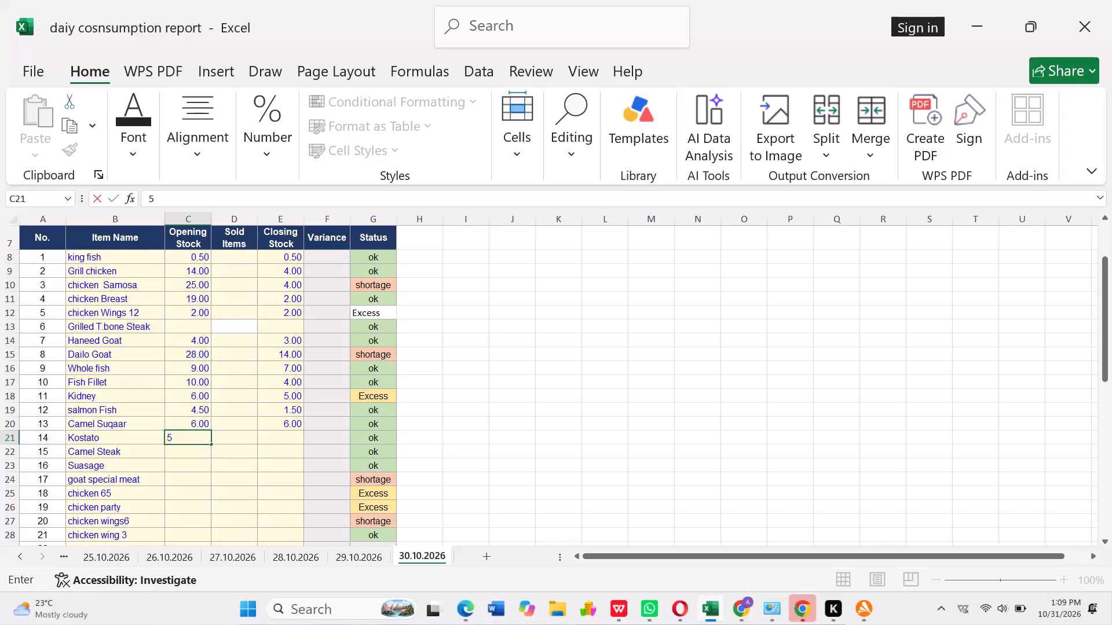
# Enter the Kostato Closing Stock as 3.
pyautogui.click(287, 431)
pyautogui.press('3')
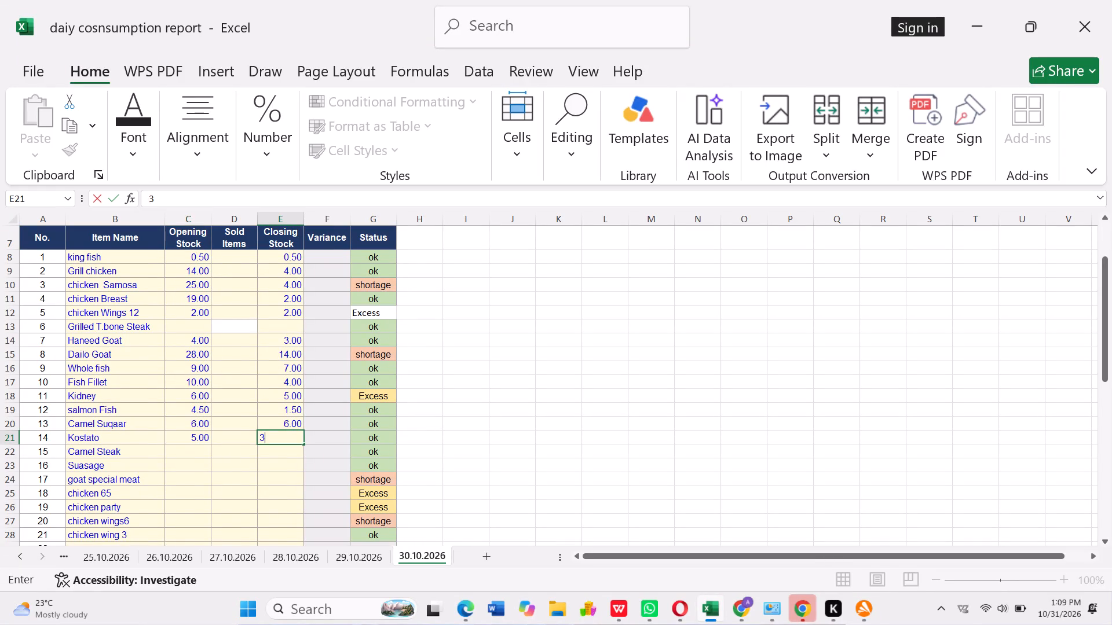
# Enter the Camel Steak Opening Stock as 1.
pyautogui.click(187, 453)
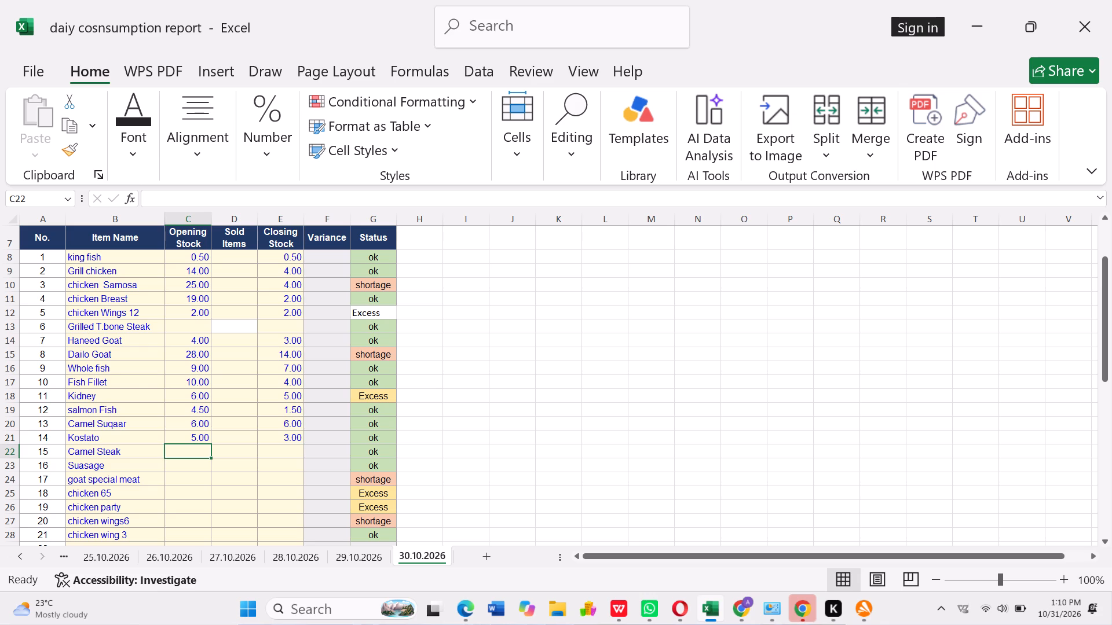
pyautogui.press('1')
pyautogui.click(233, 450)
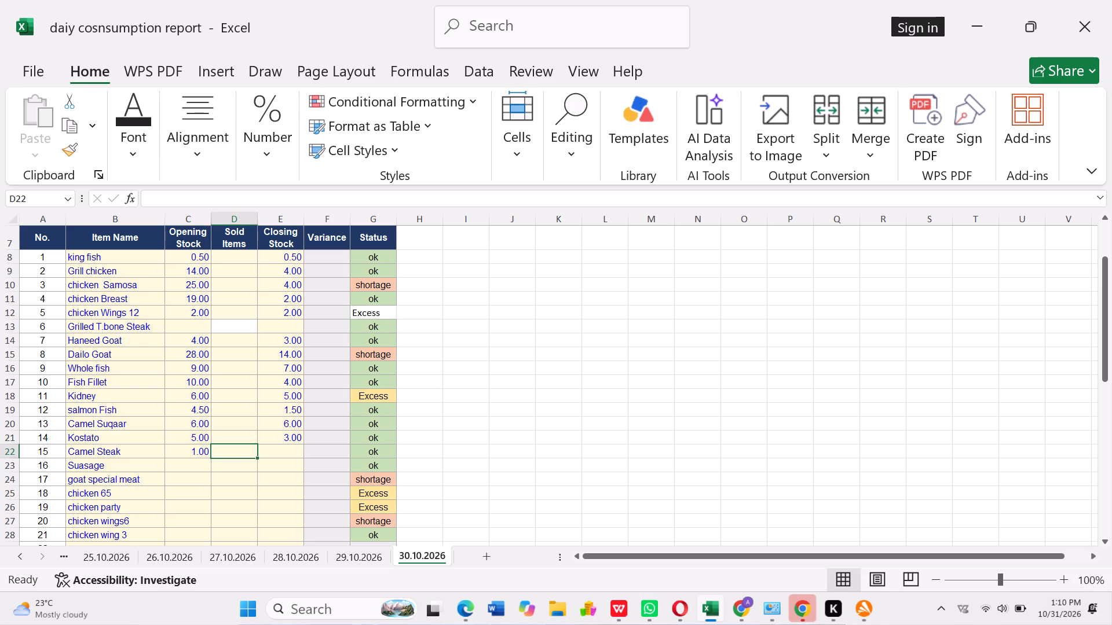
# Enter the Suasage Opening Stock as 26 and its Closing Stock as 26.
pyautogui.click(185, 467)
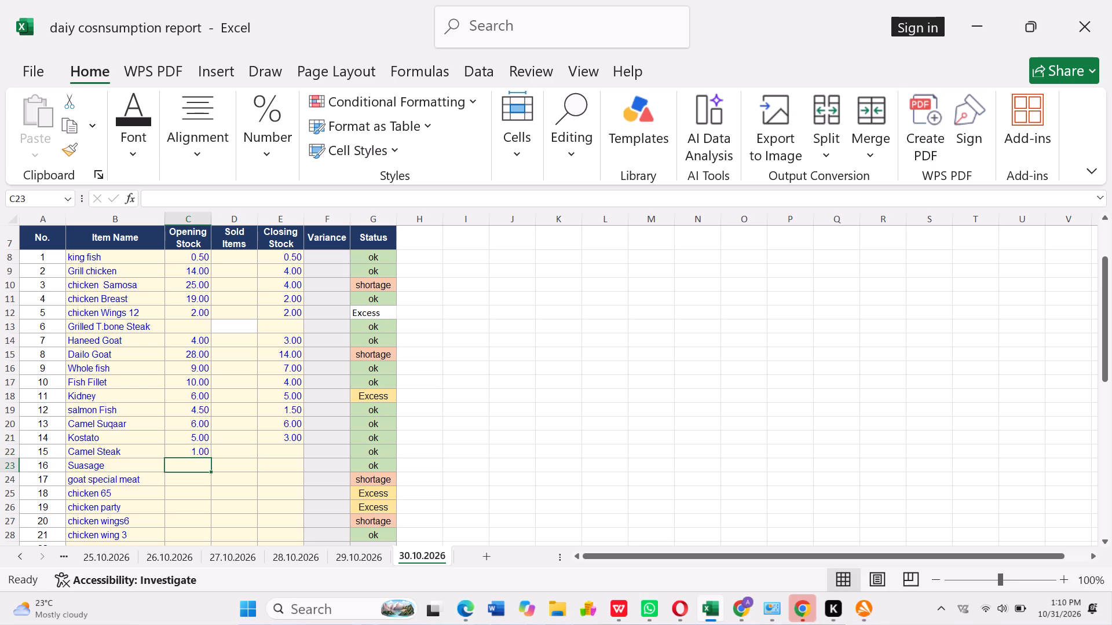
pyautogui.press('2')
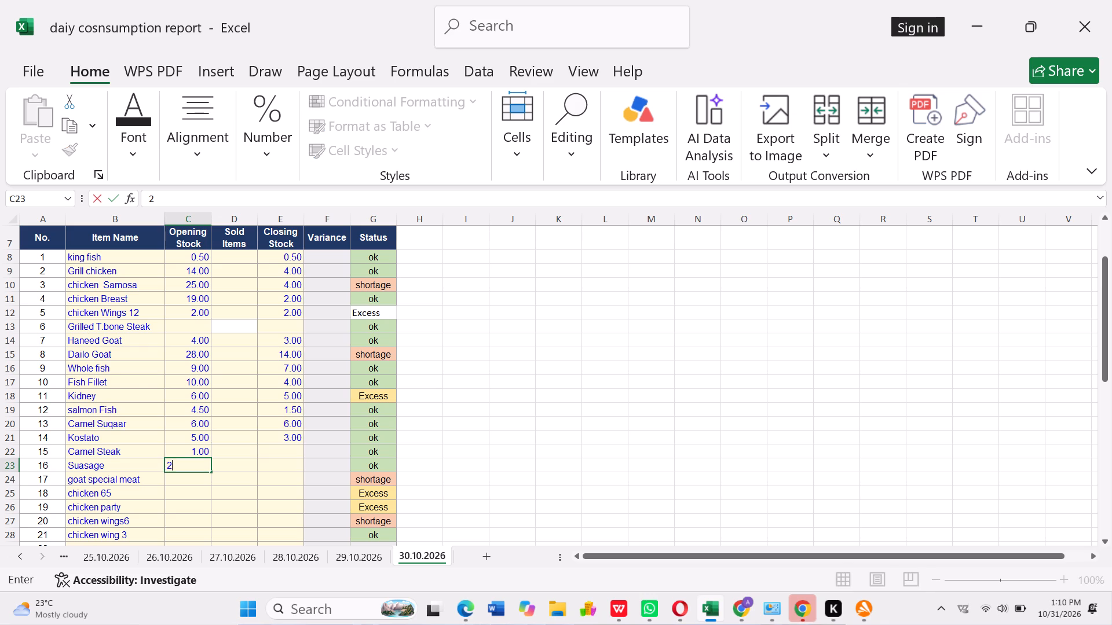
pyautogui.press('6')
pyautogui.click(296, 464)
pyautogui.press('2')
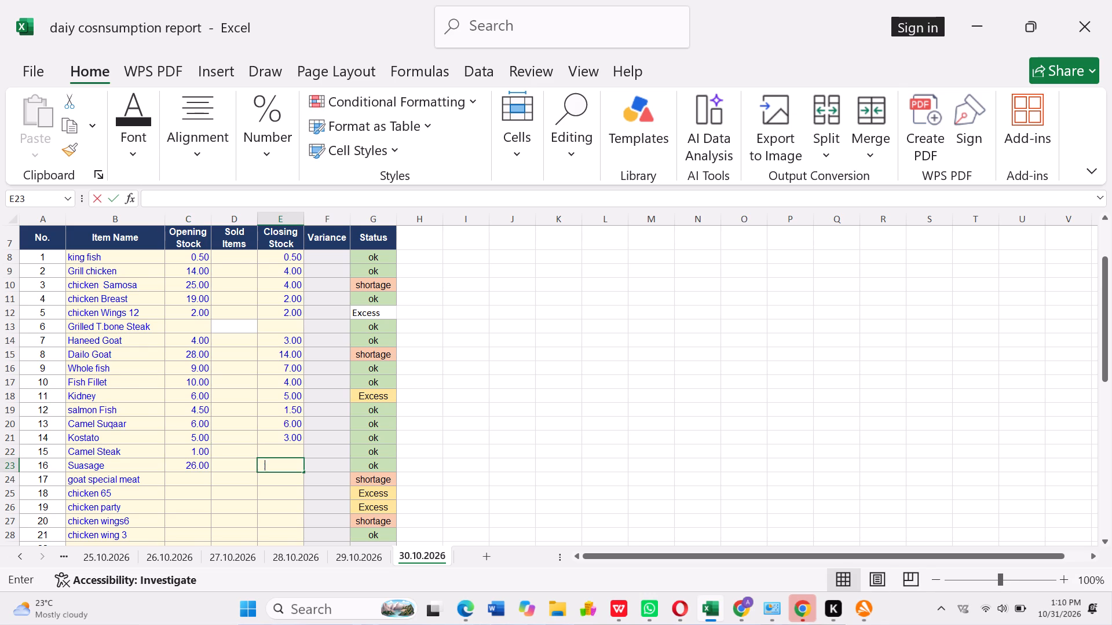
pyautogui.press('6')
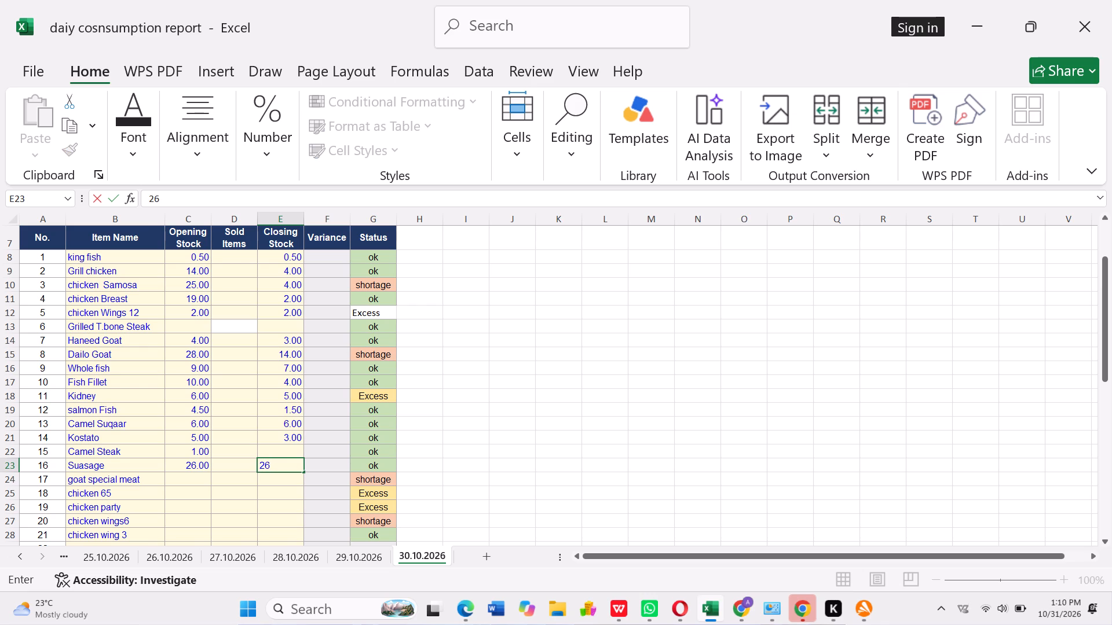
# Enter the goat special meat Opening Stock as 11 and its Closing Stock as 2.
pyautogui.click(201, 492)
pyautogui.click(174, 476)
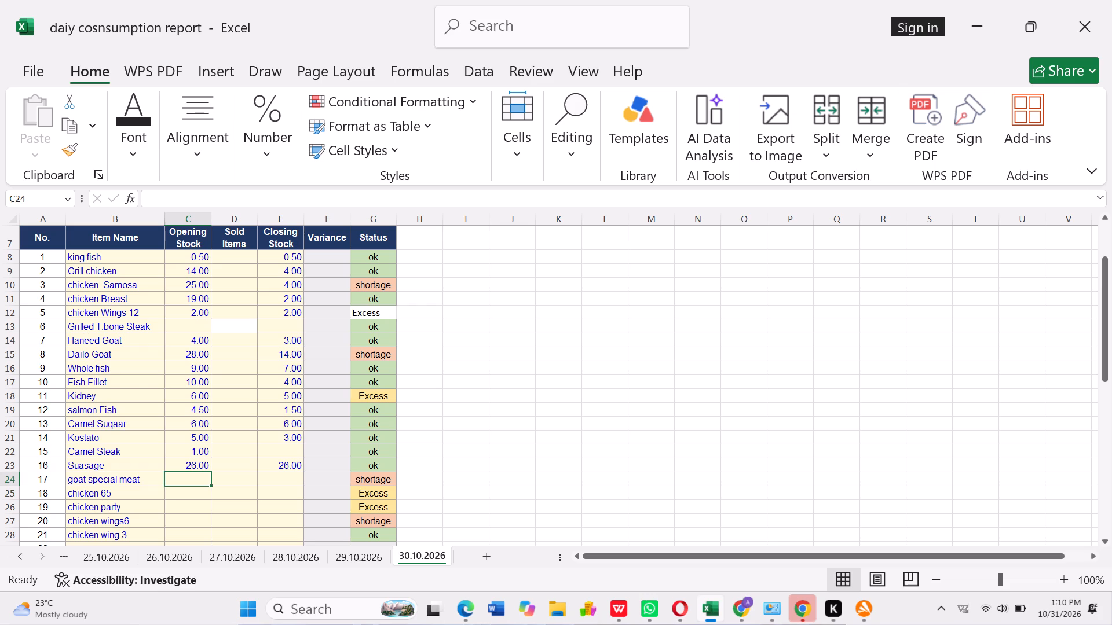
pyautogui.write('11')
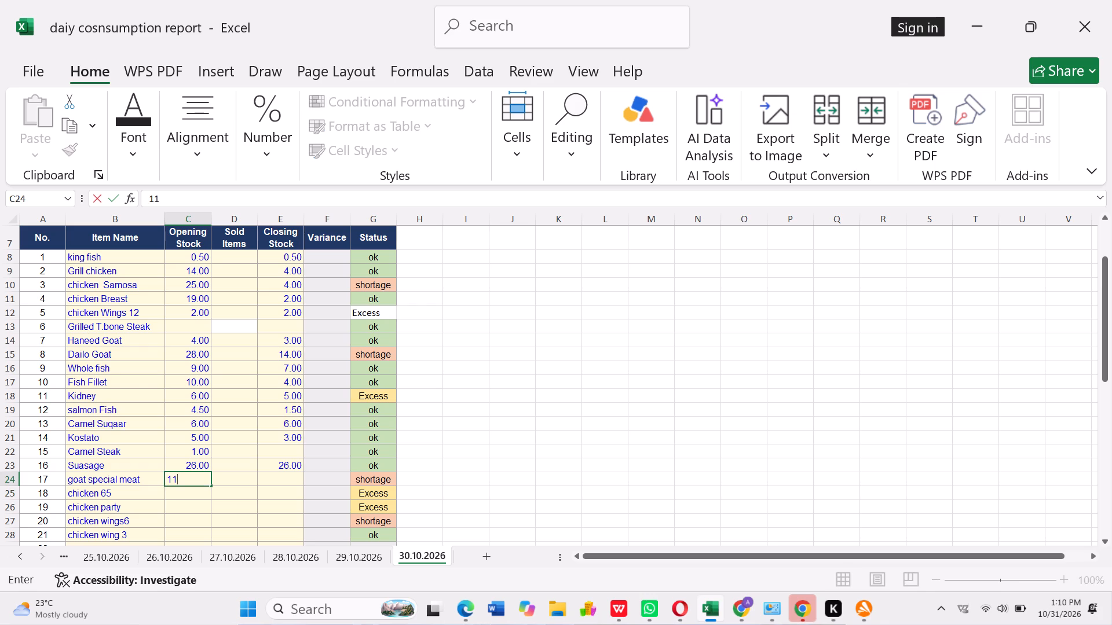
pyautogui.click(289, 480)
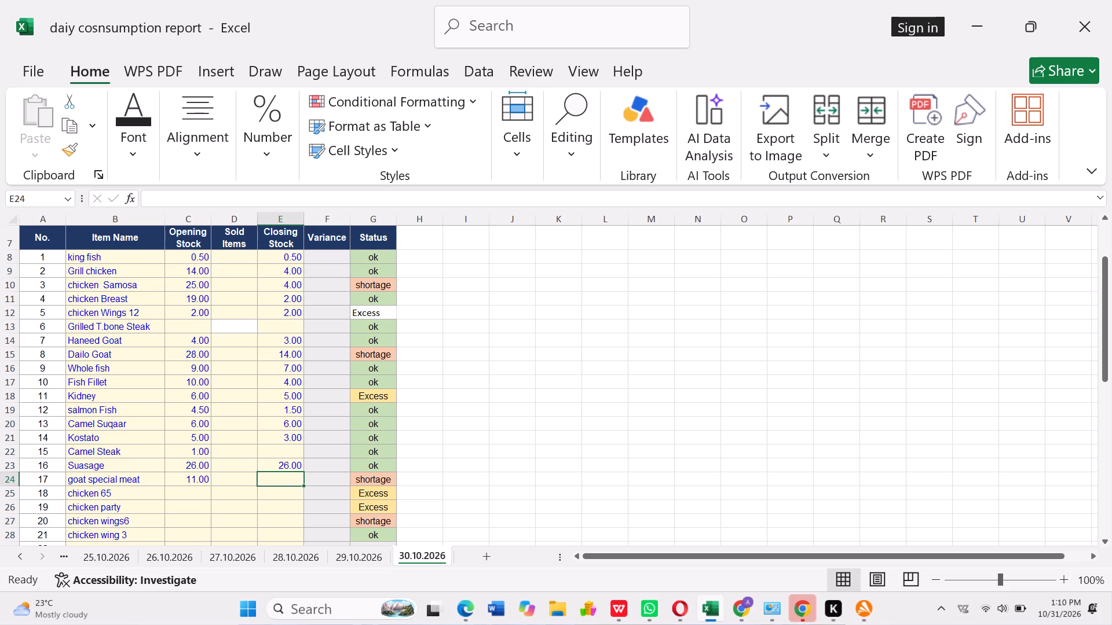
pyautogui.press('2')
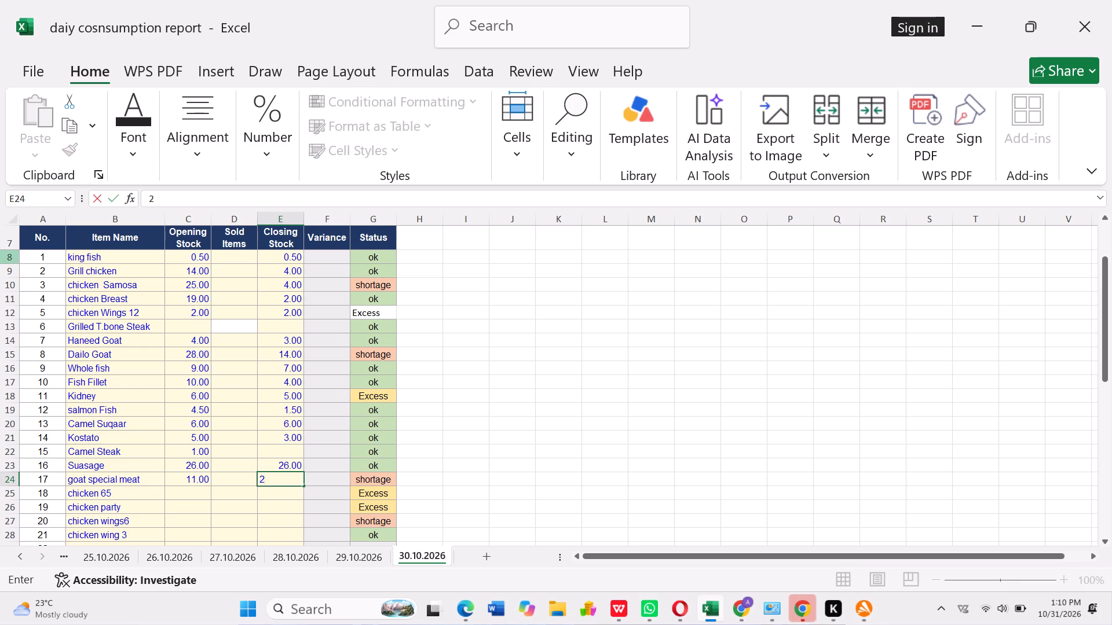
# Enter the chicken 65 Opening Stock as 3 and its Closing Stock as 2.
pyautogui.click(235, 497)
pyautogui.scroll(-2, 235, 490)
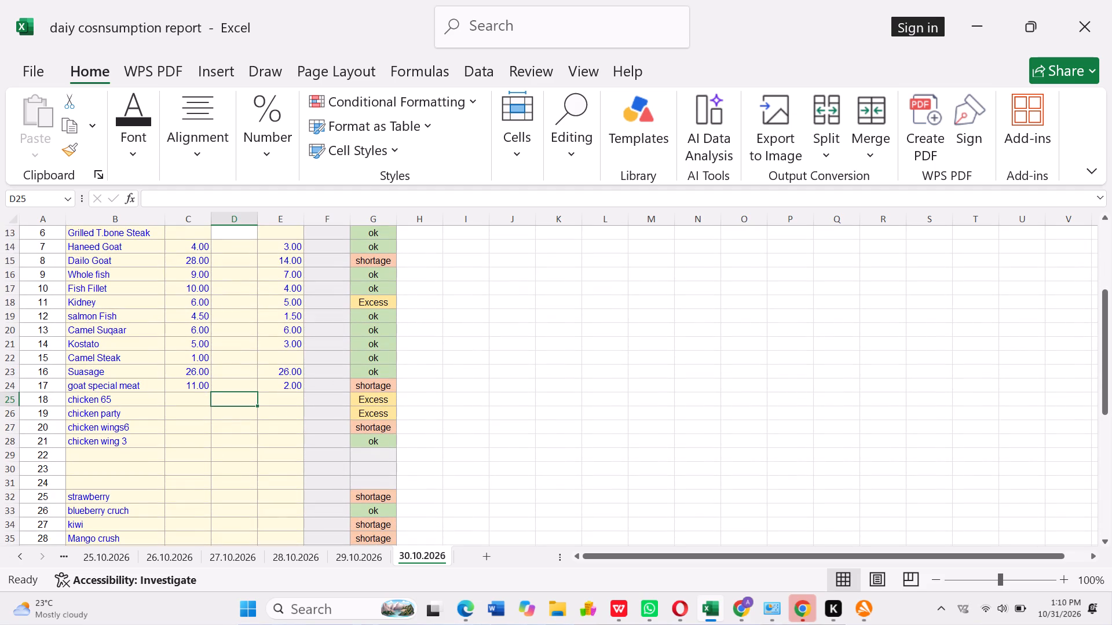
pyautogui.click(170, 398)
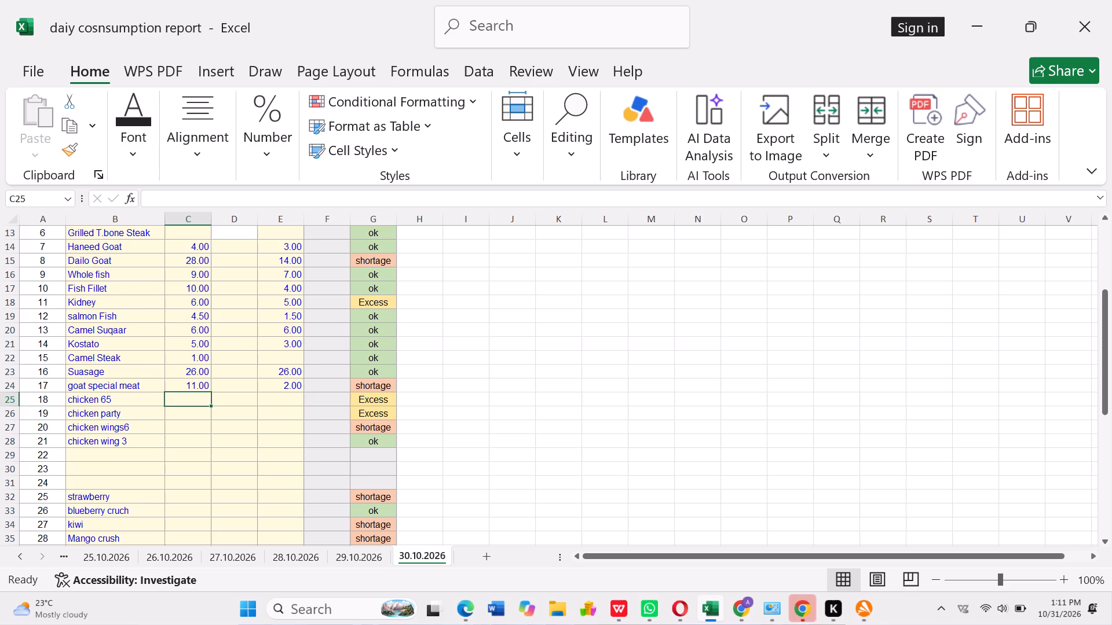
pyautogui.press('3')
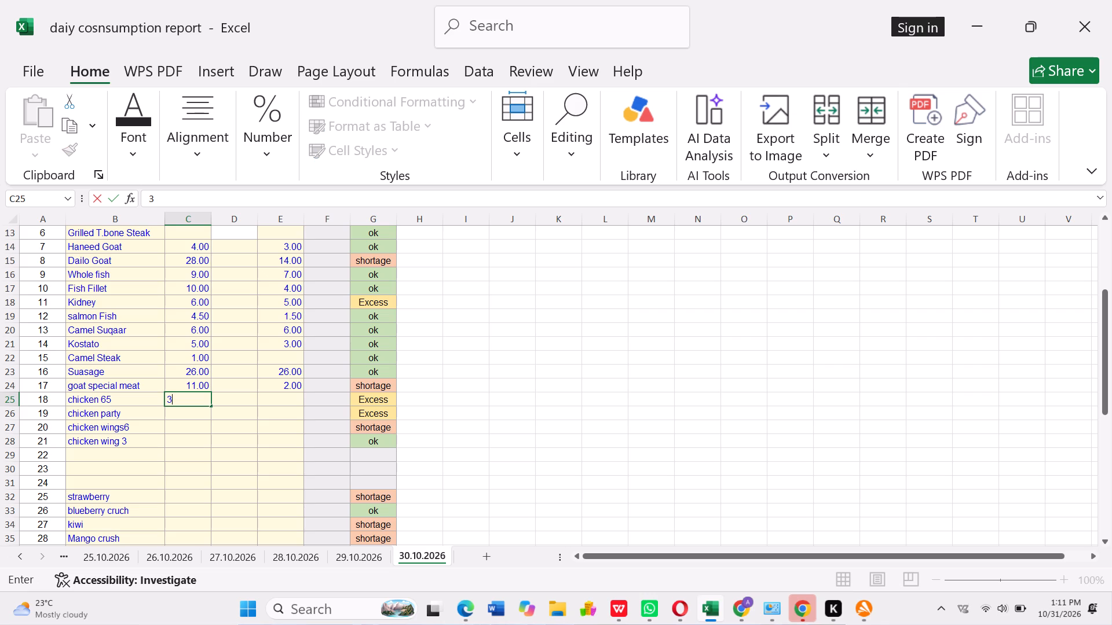
pyautogui.click(280, 404)
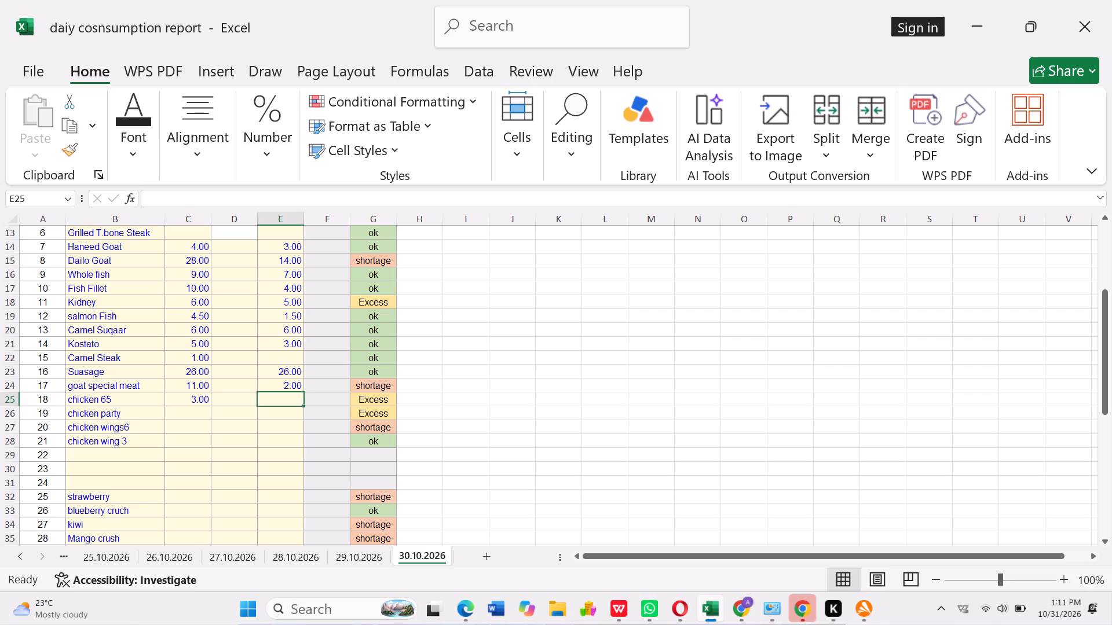
pyautogui.press('2')
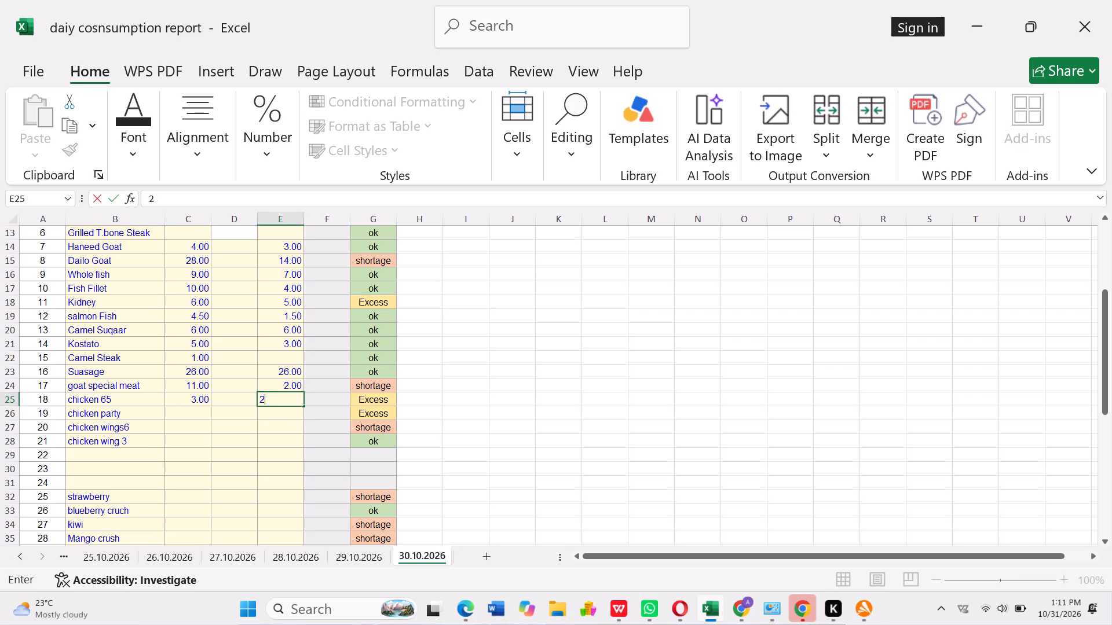
# Enter the chicken party Opening Stock as 6 and its Closing Stock as 5.
pyautogui.click(190, 414)
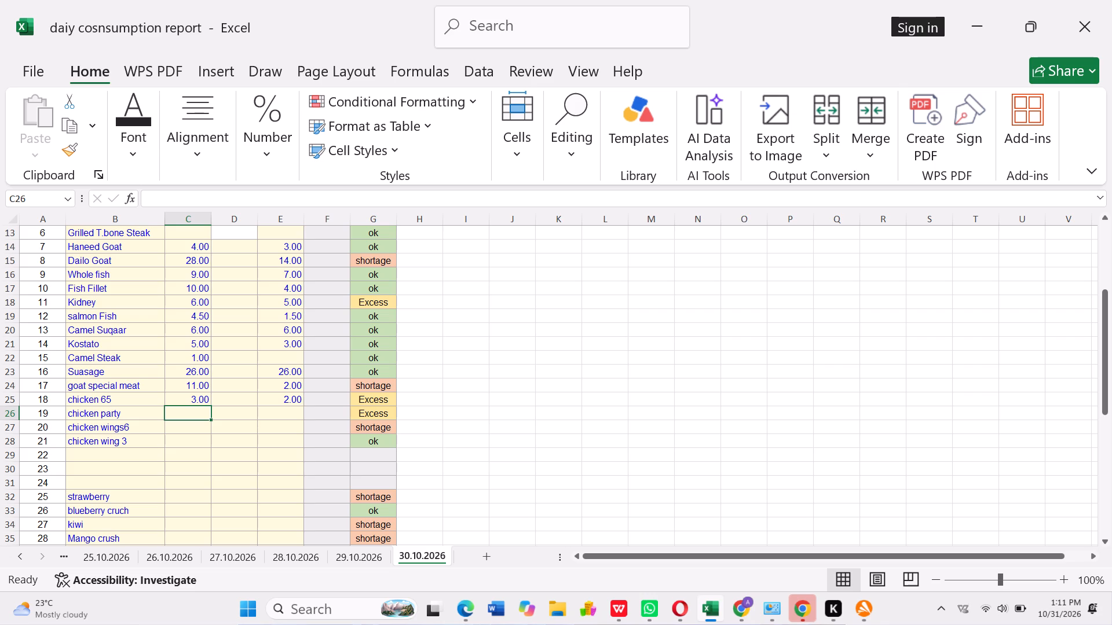
pyautogui.press('2')
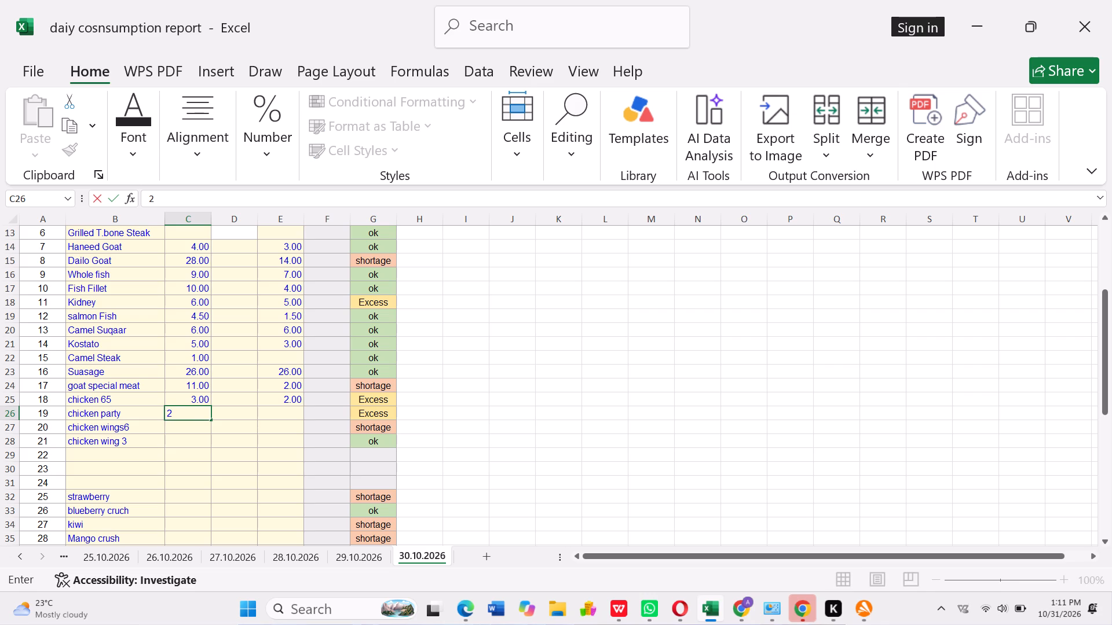
pyautogui.moveTo(186, 412); pyautogui.dragTo(116, 411)
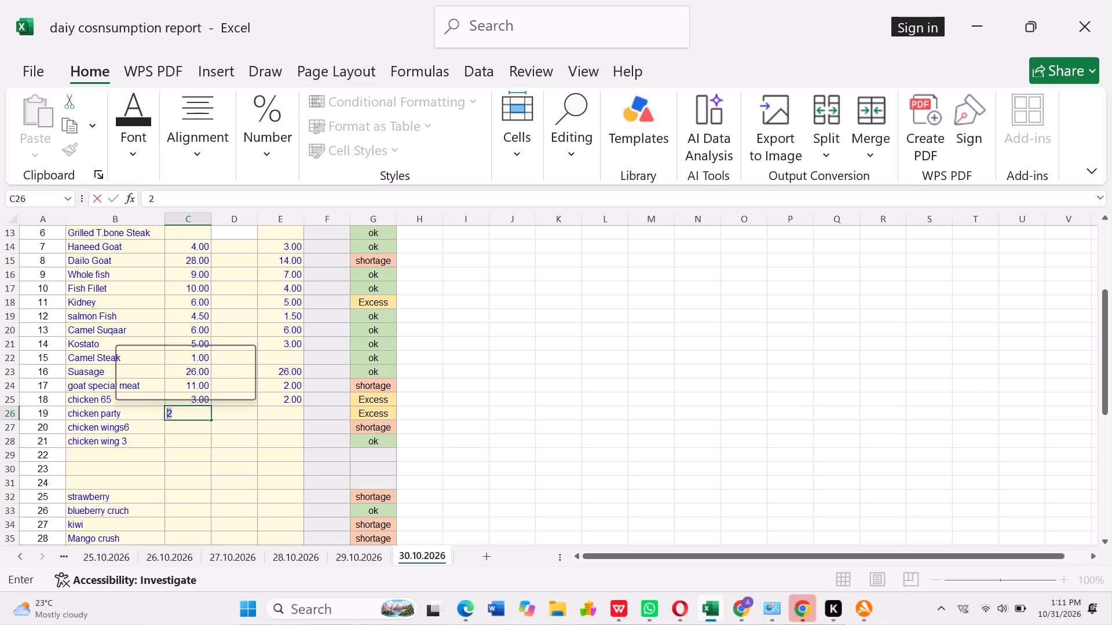
pyautogui.press('6')
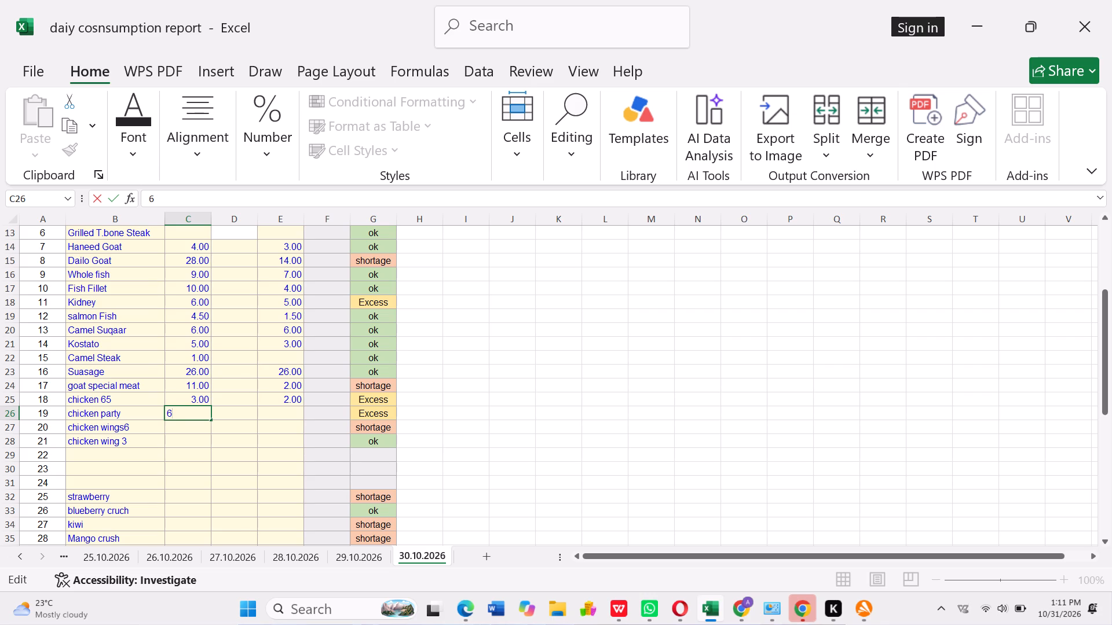
pyautogui.click(293, 416)
pyautogui.press('5')
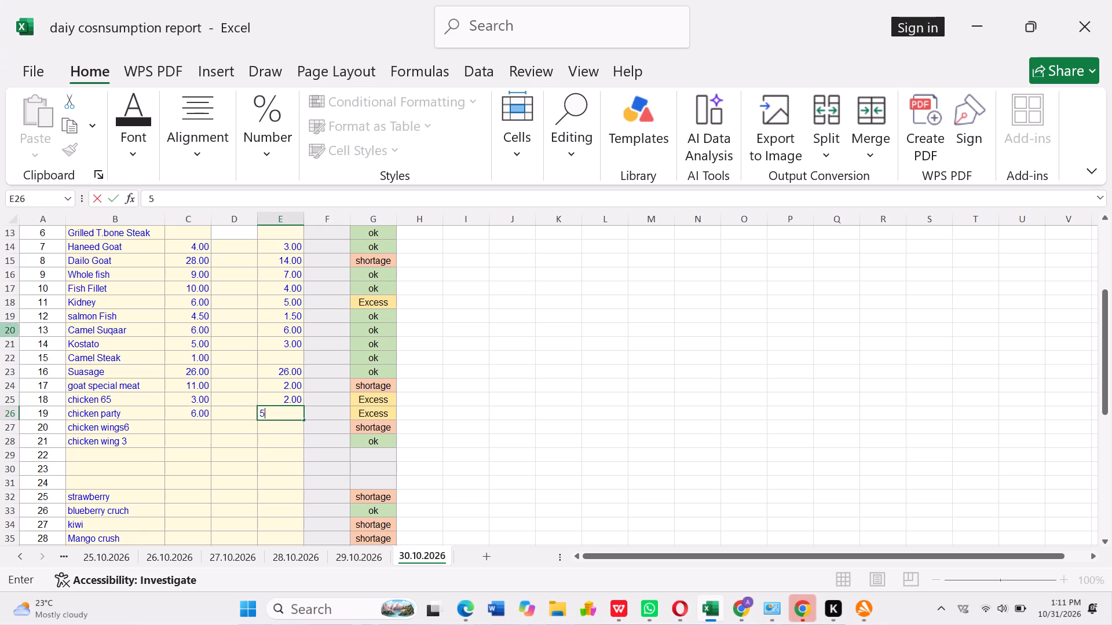
# Clear the item name "chicken wing 3" from row No. 21.
pyautogui.click(125, 443)
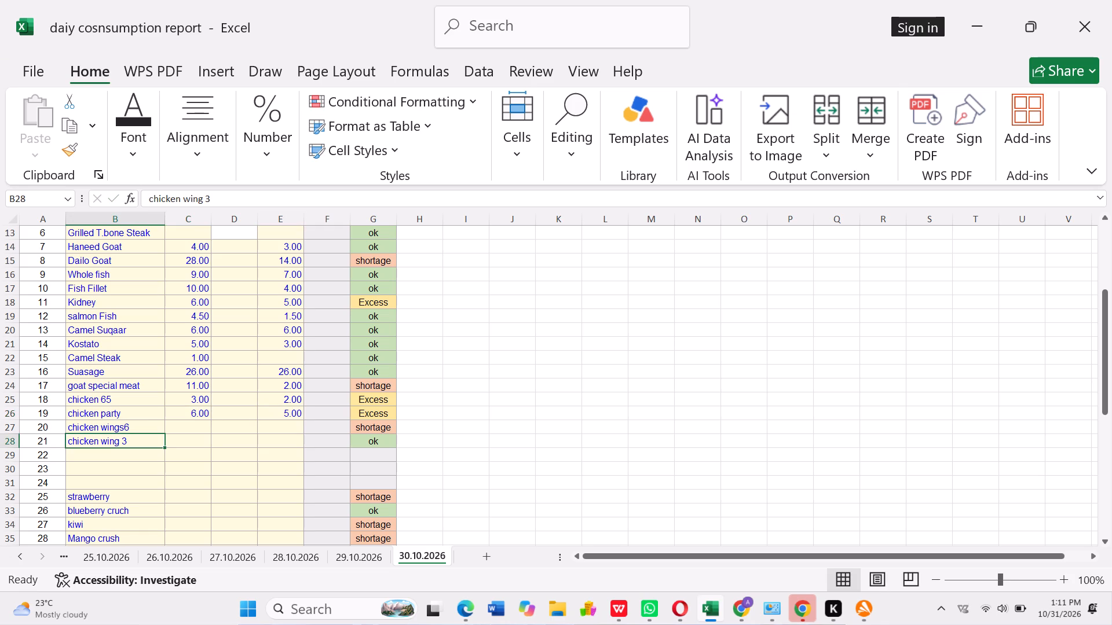
pyautogui.press('BackSpace')
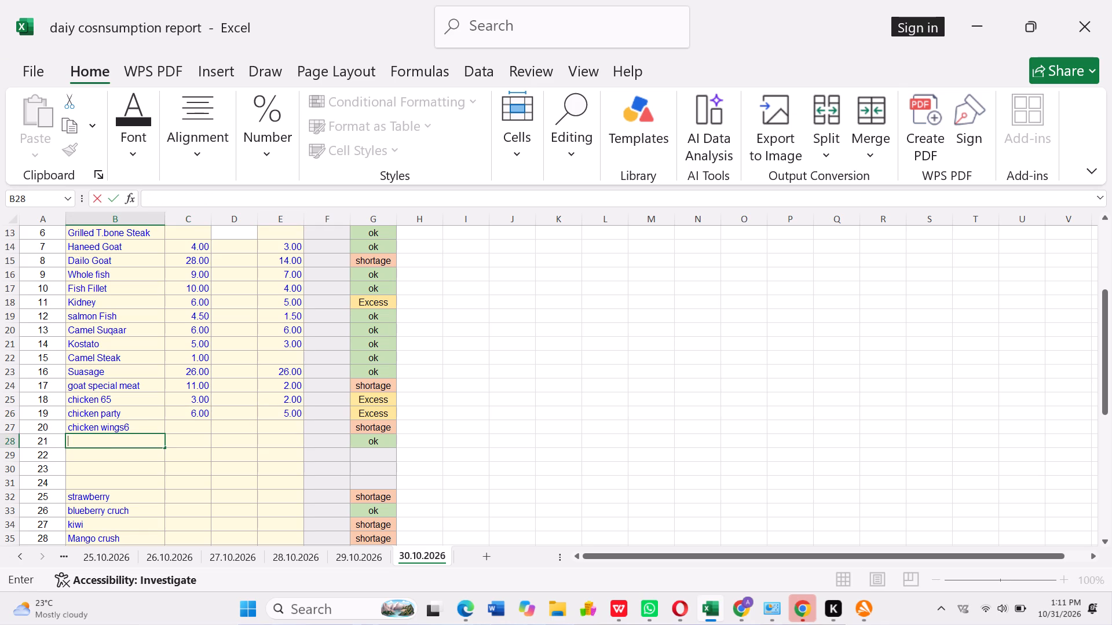
# Enter the chicken wings6 Opening Stock as 5 and its Closing Stock as 4.
pyautogui.click(172, 427)
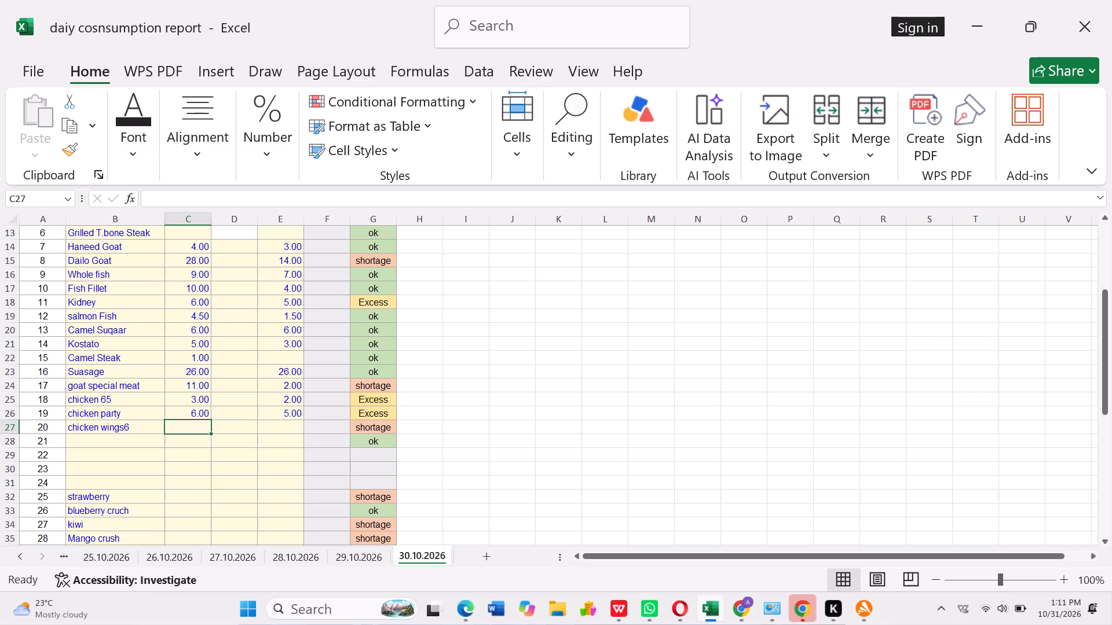
pyautogui.press('5')
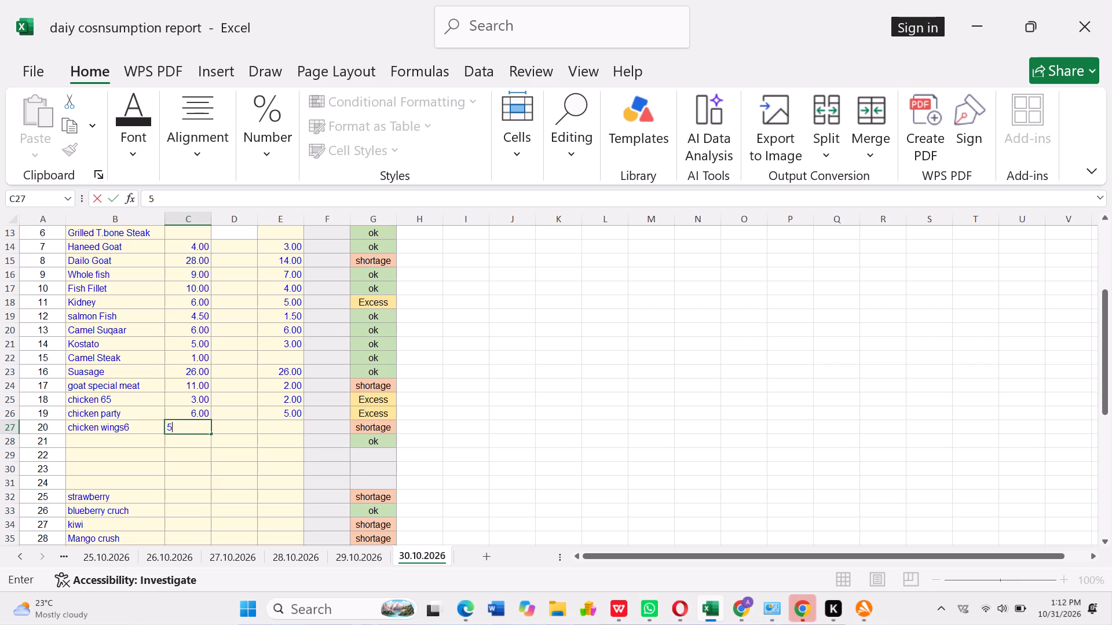
pyautogui.click(283, 423)
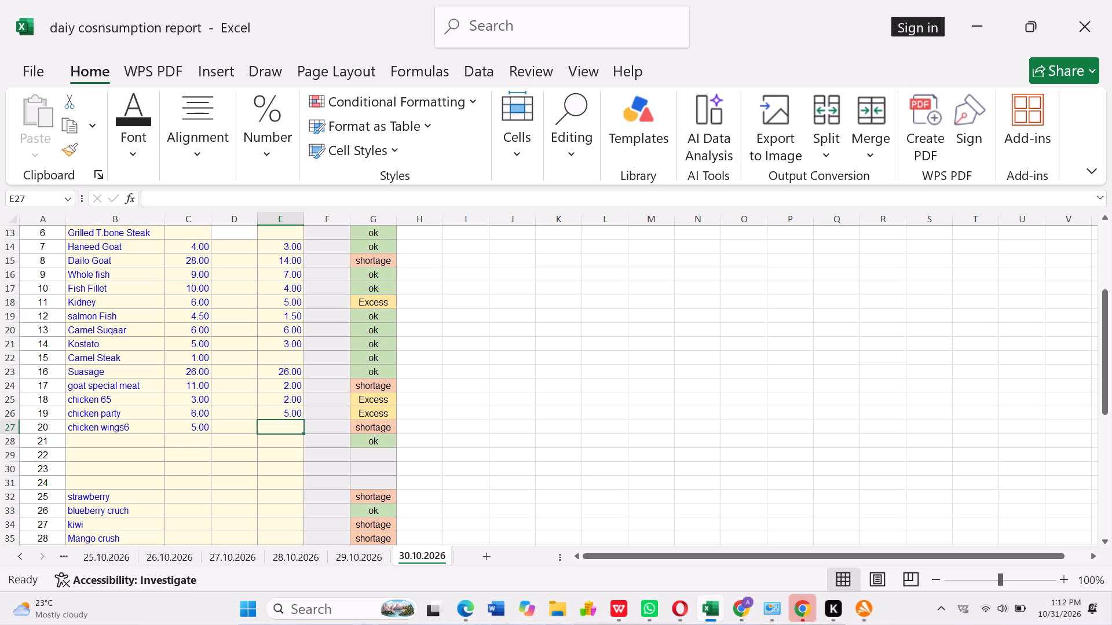
pyautogui.press('4')
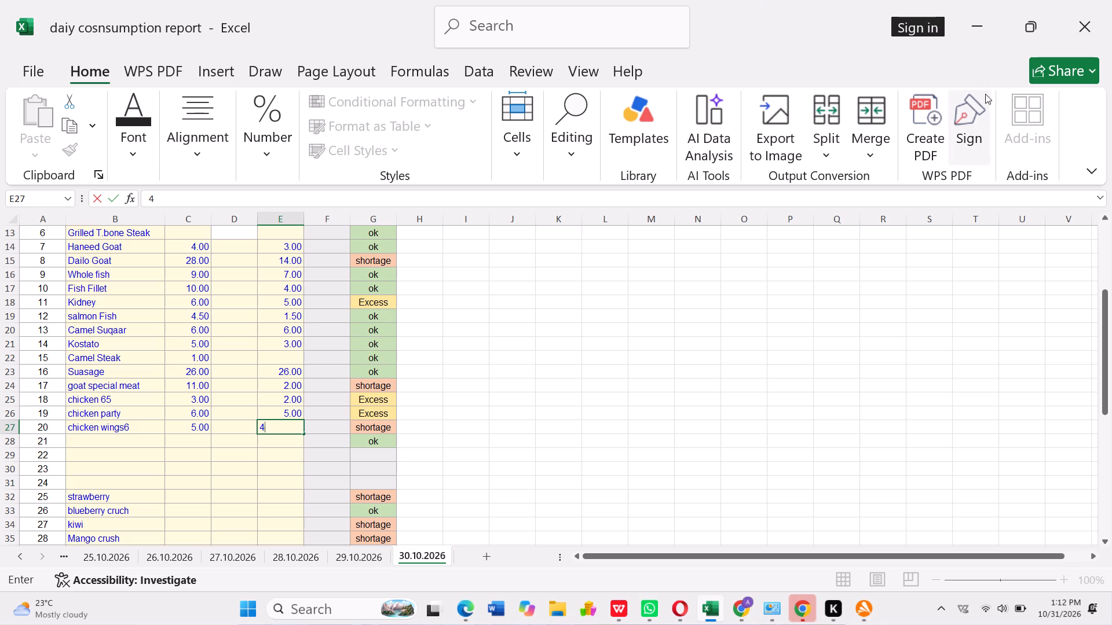
pyautogui.click(270, 451)
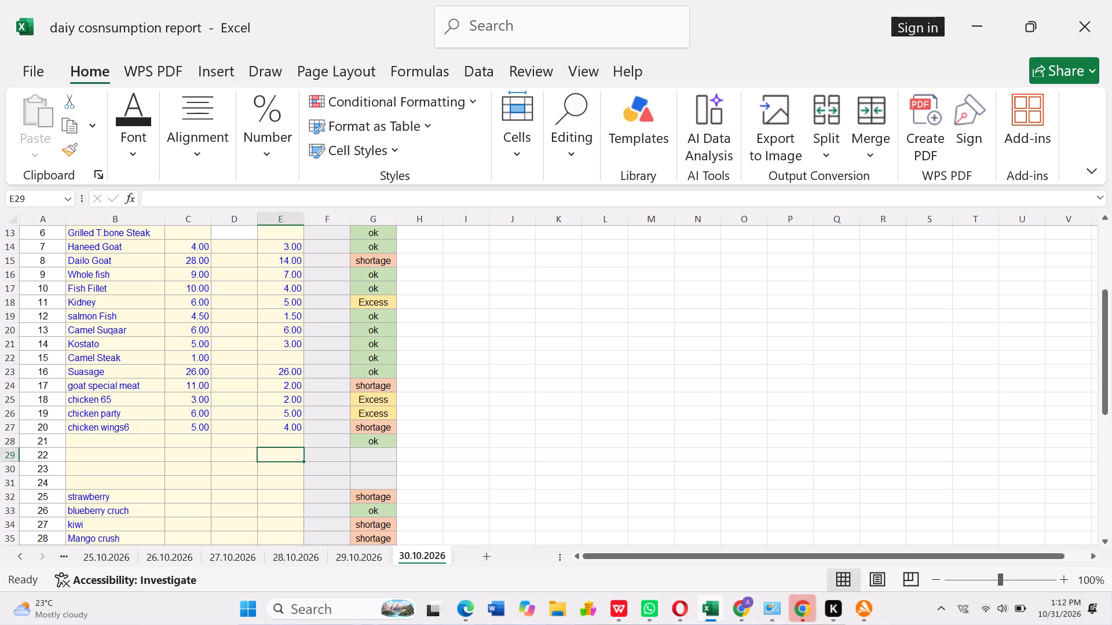
# Look over the remaining item rows from strawberry to coconut puree and the SUMMARY section below the stock table.
pyautogui.scroll(-5, 199, 439)
pyautogui.scroll(3, 199, 439)
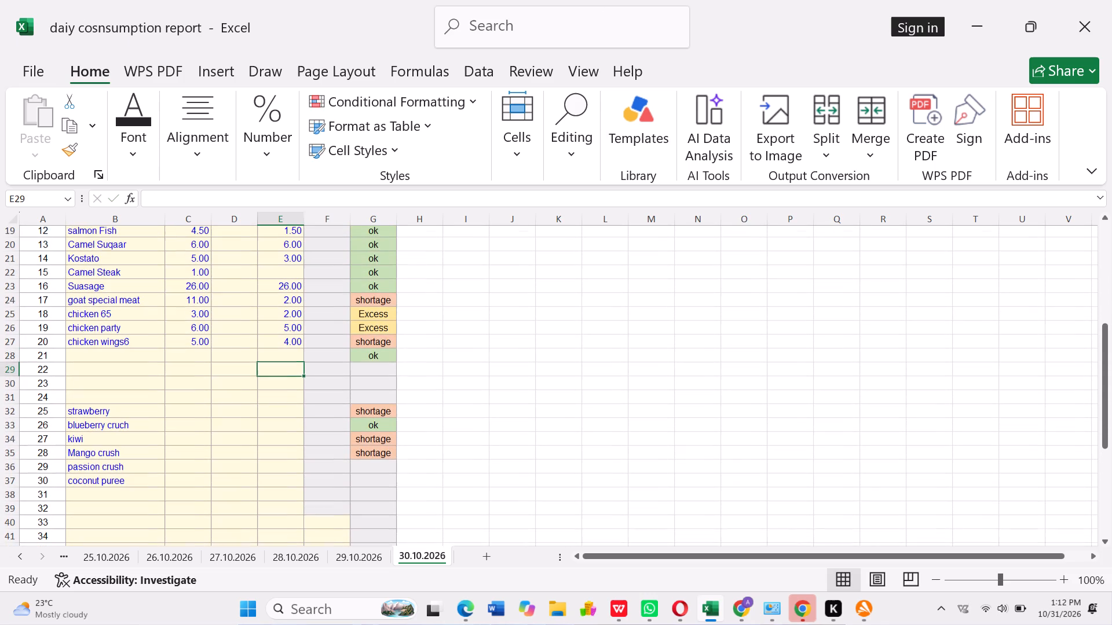
pyautogui.scroll(-2, 198, 435)
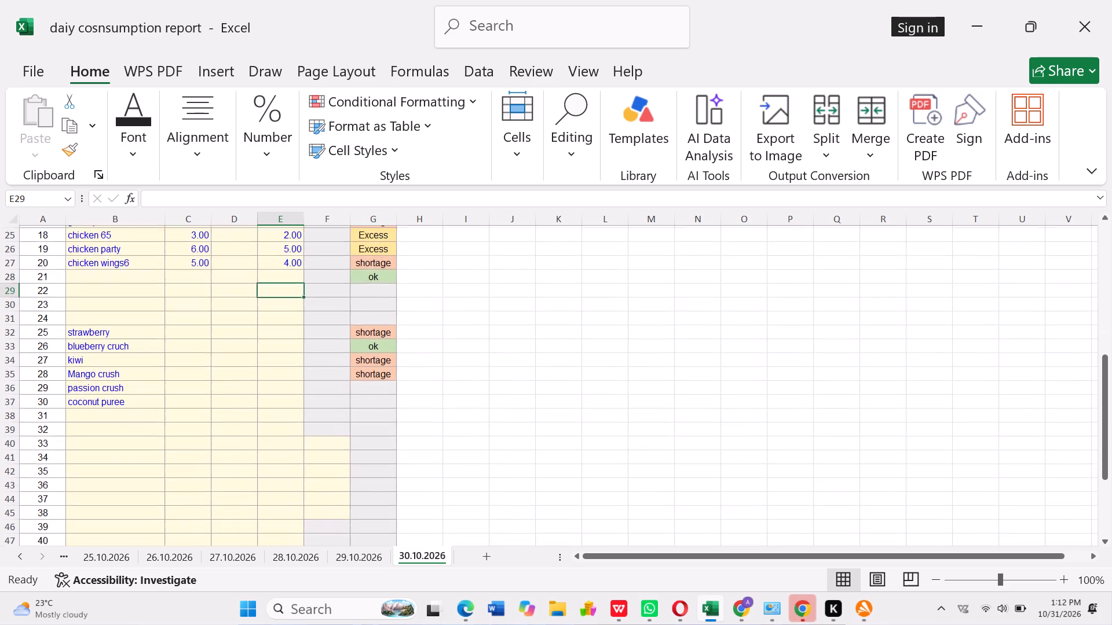
pyautogui.scroll(2, 198, 435)
pyautogui.scroll(-1, 198, 435)
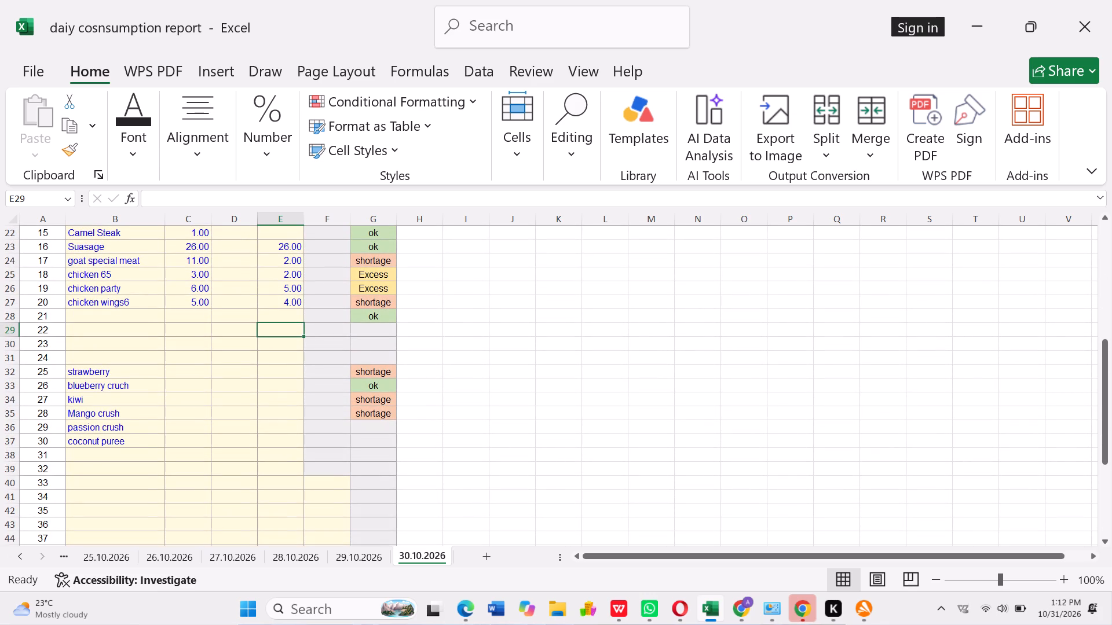
pyautogui.scroll(-4, 214, 432)
pyautogui.scroll(2, 222, 456)
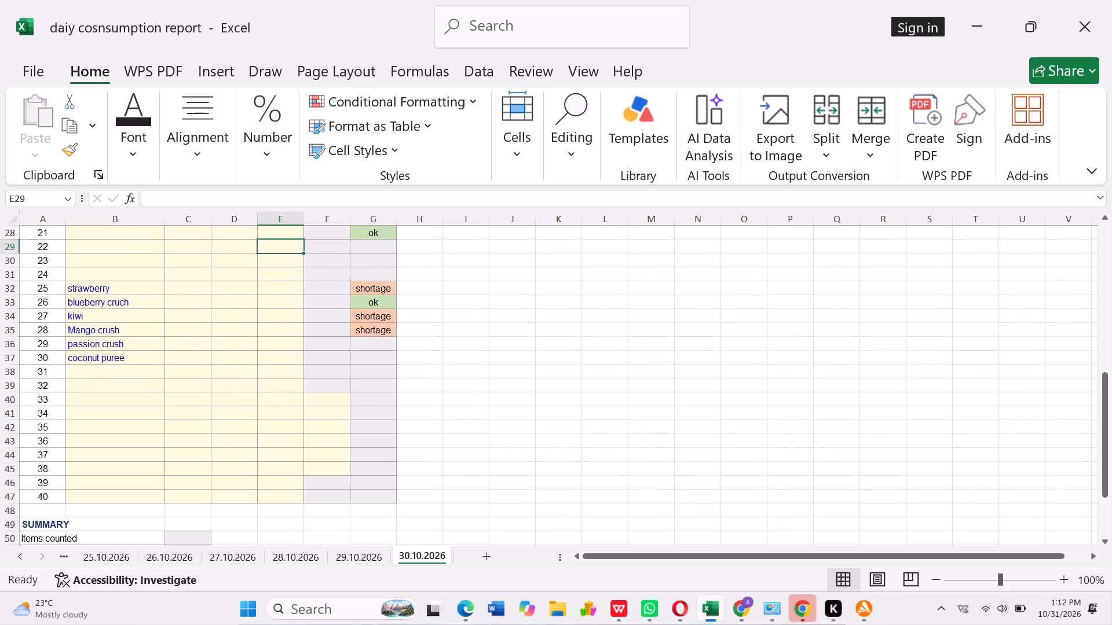
pyautogui.scroll(-4, 224, 455)
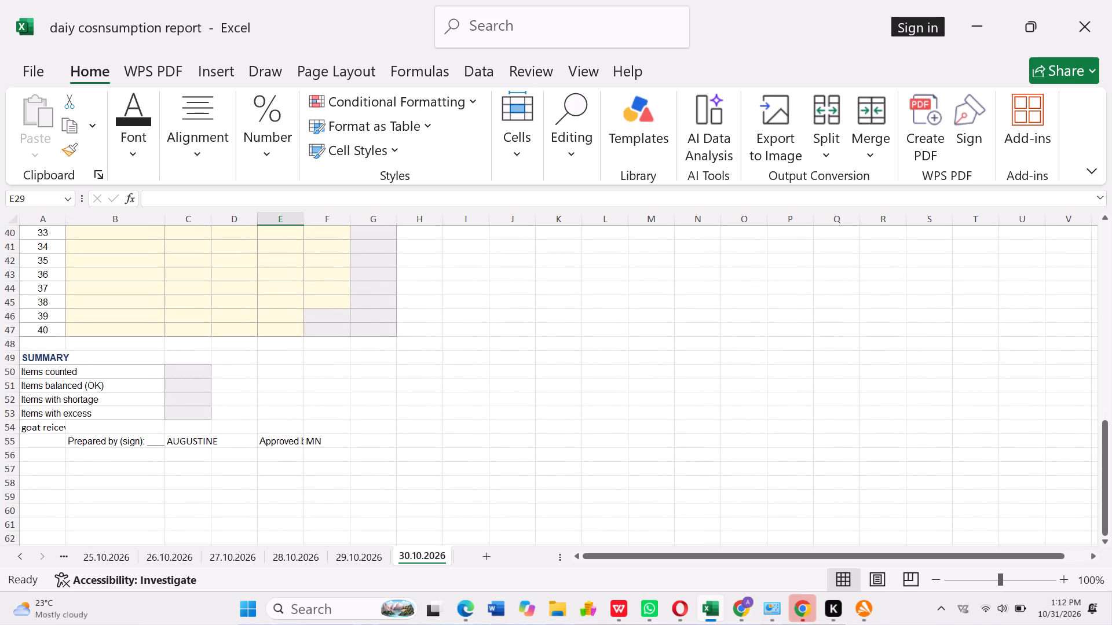
pyautogui.scroll(2, 246, 399)
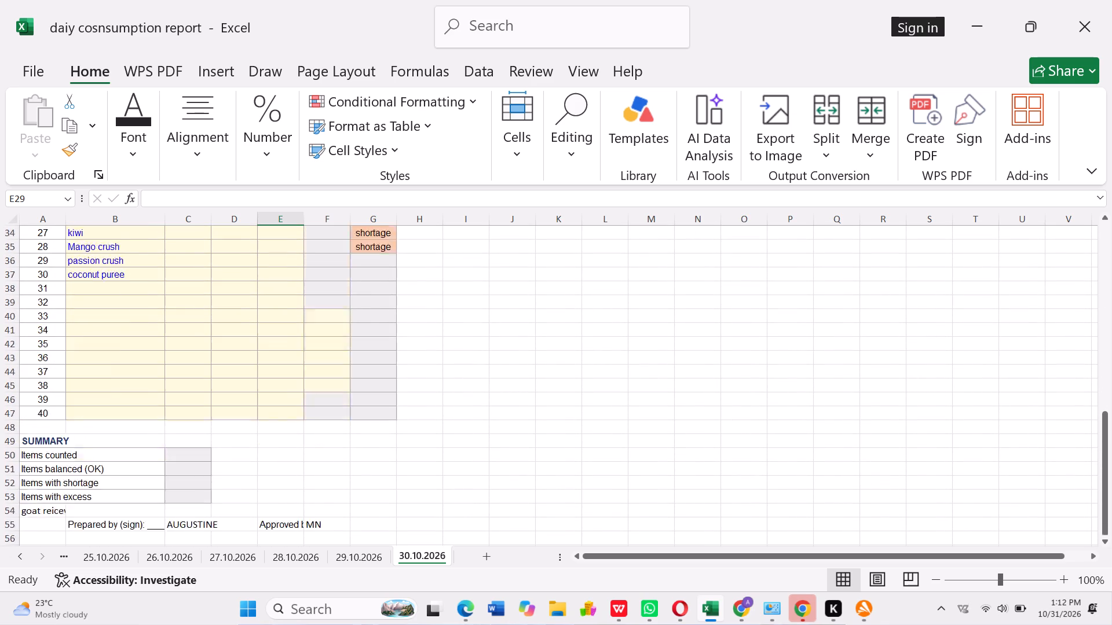
pyautogui.scroll(10, 246, 399)
pyautogui.scroll(-5, 244, 403)
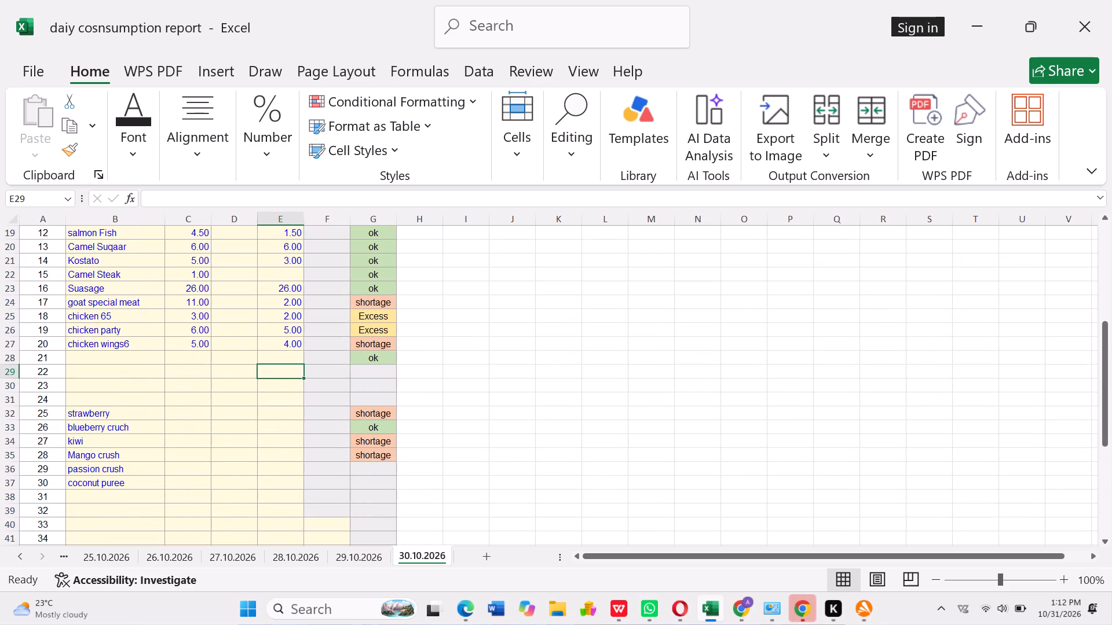
pyautogui.scroll(-3, 242, 406)
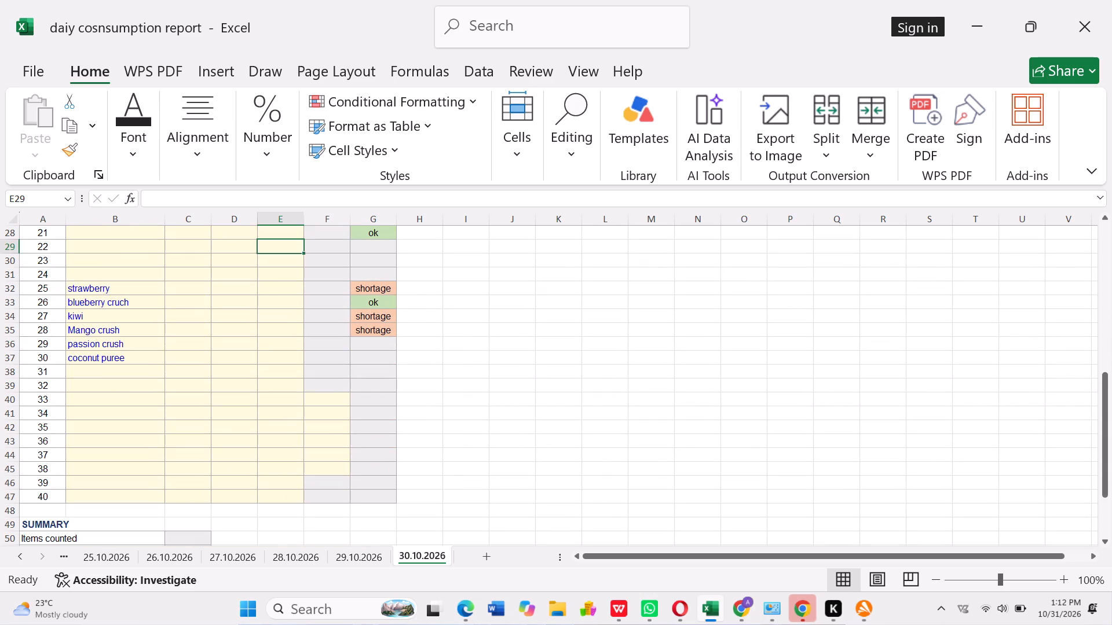